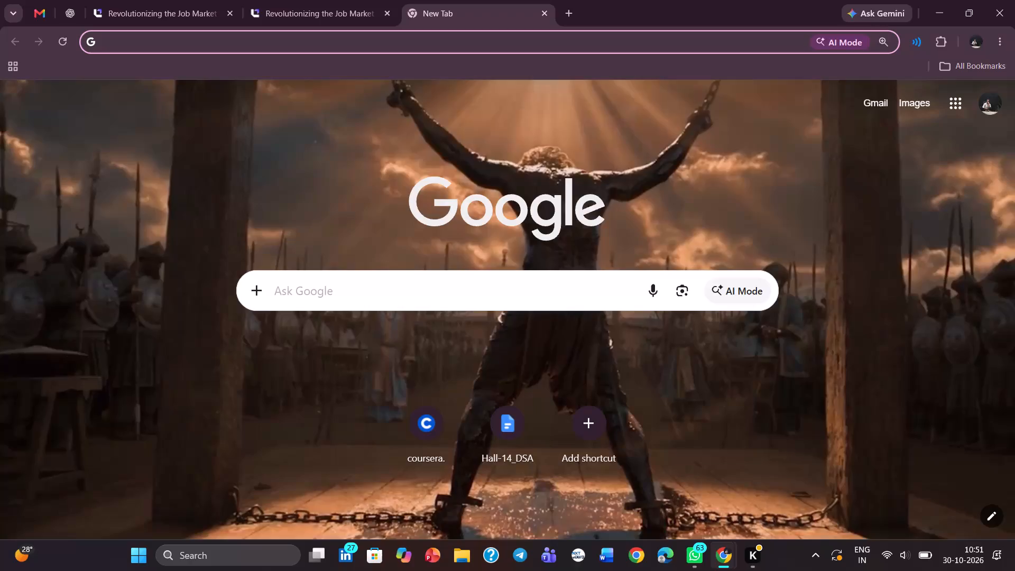
Search Google for canva and open the Canva India: Visual Suite for Everyone website from the results.
left_click(413, 43)
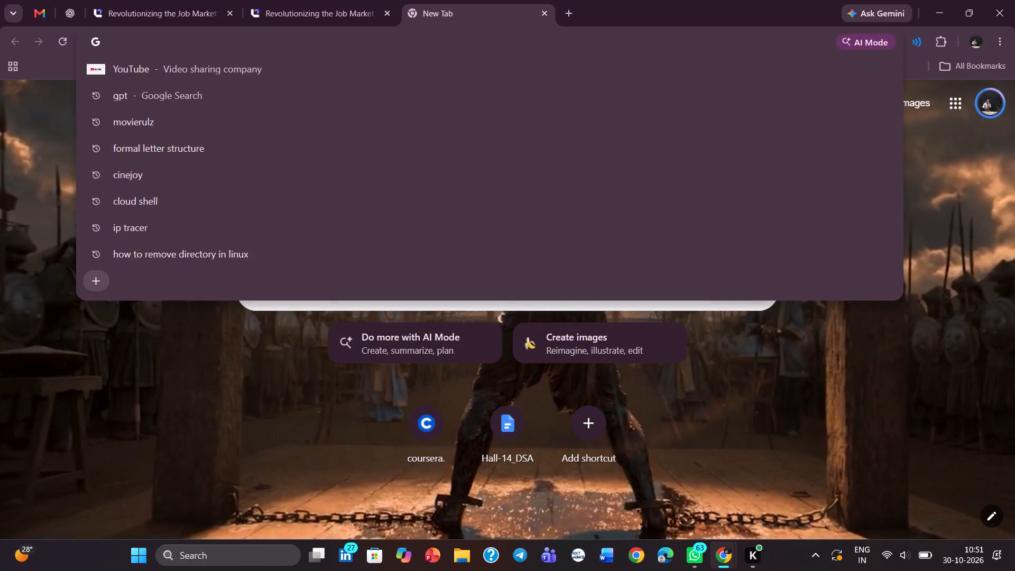
type("canva")
key("space")
key("Return")
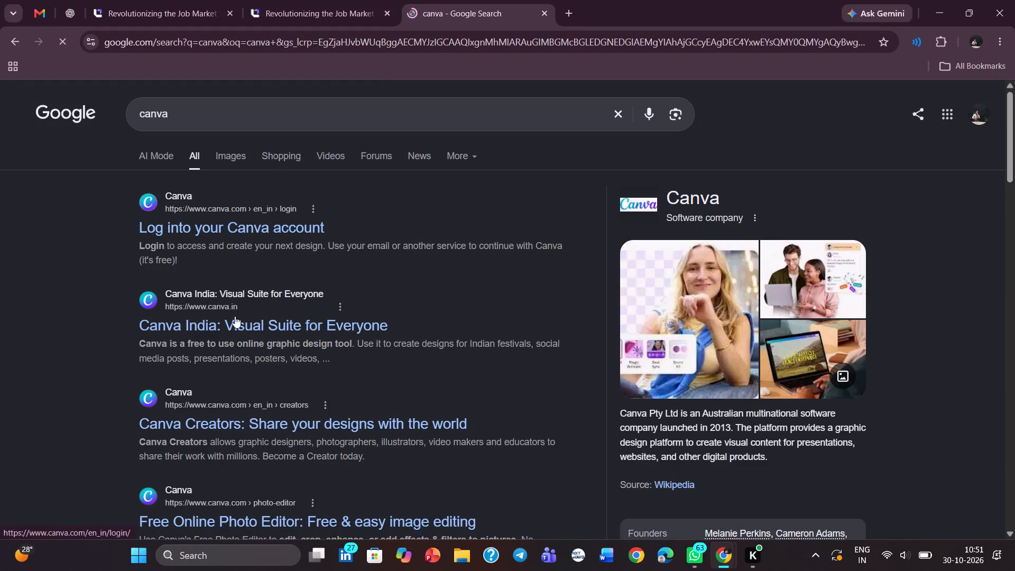
left_click(198, 321)
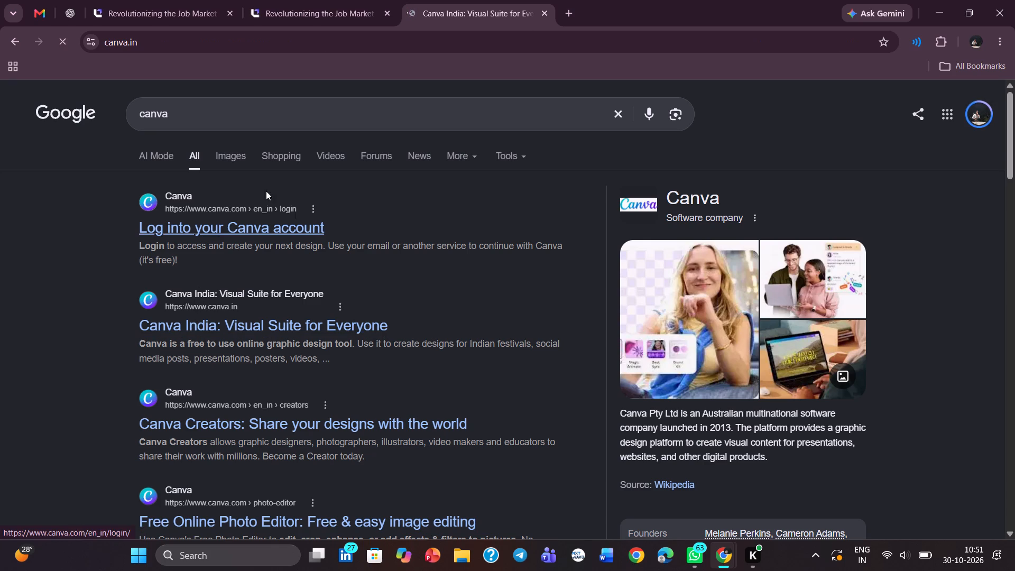
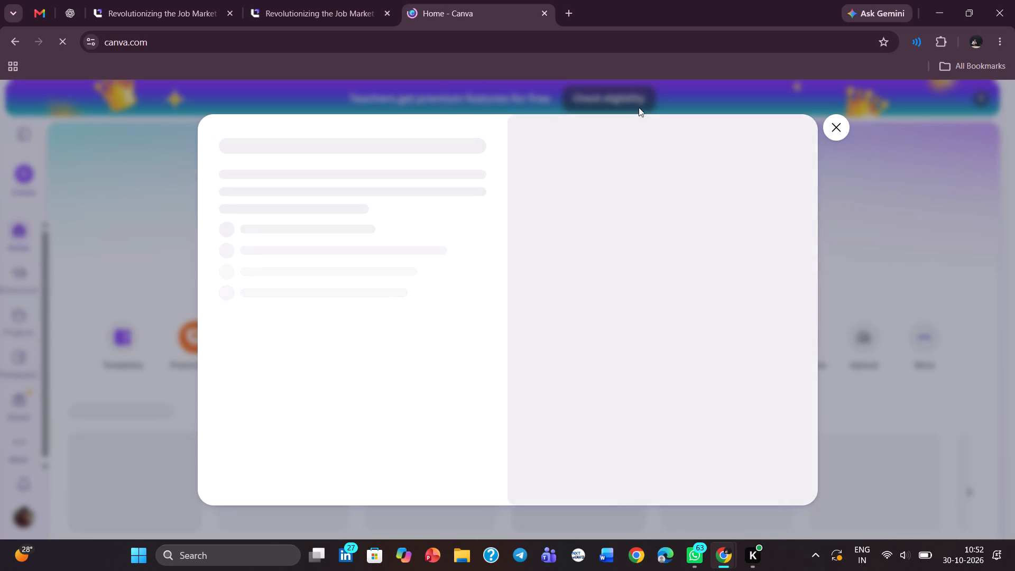
Dismiss the pop-up on the home page and create a new blank Sheet design.
left_click(828, 125)
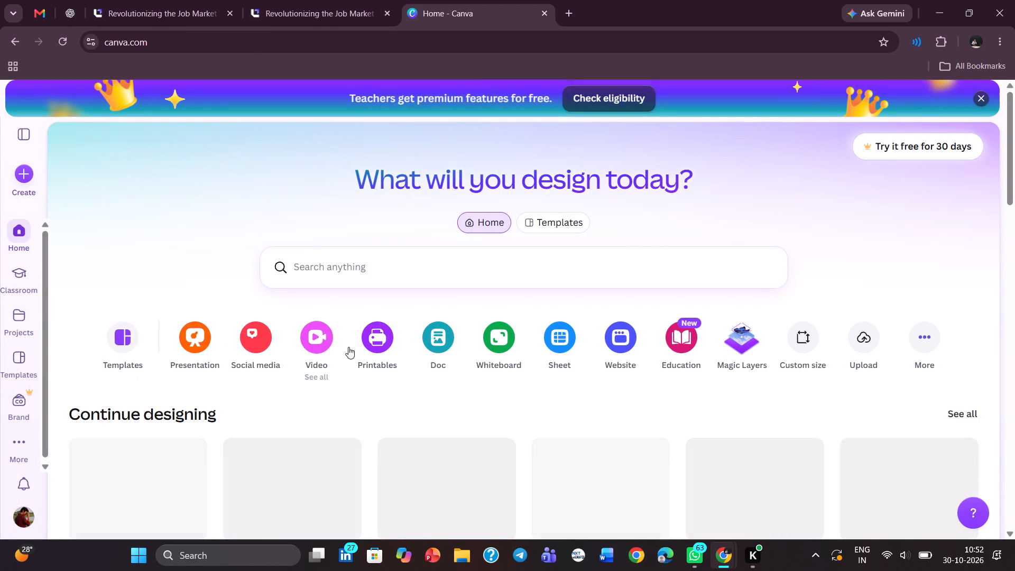
left_click(559, 347)
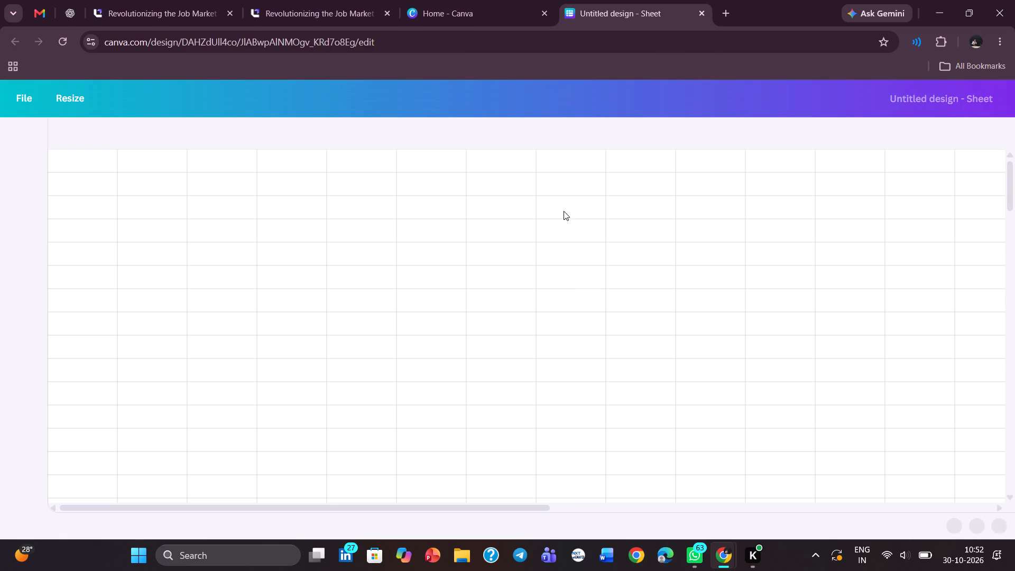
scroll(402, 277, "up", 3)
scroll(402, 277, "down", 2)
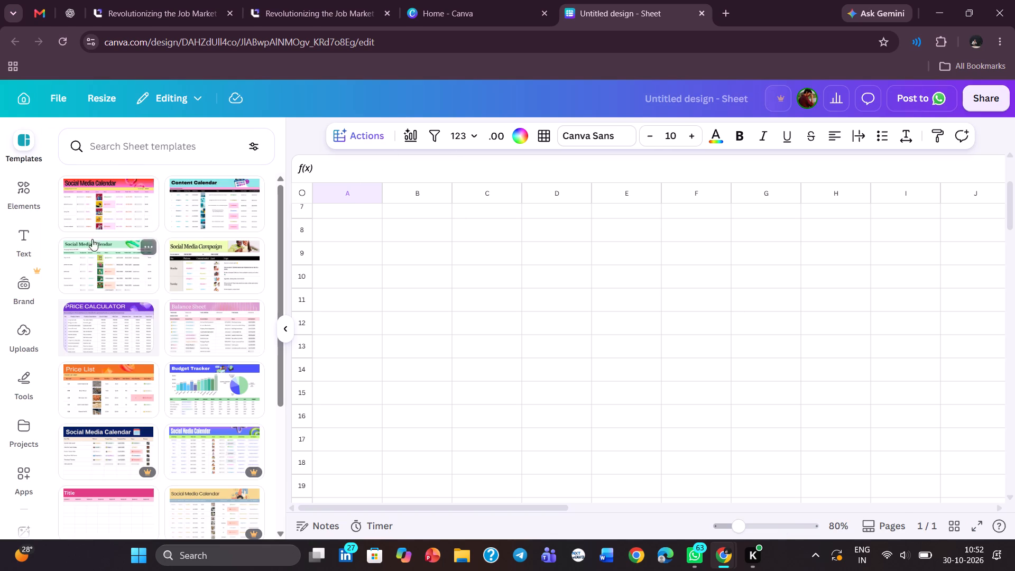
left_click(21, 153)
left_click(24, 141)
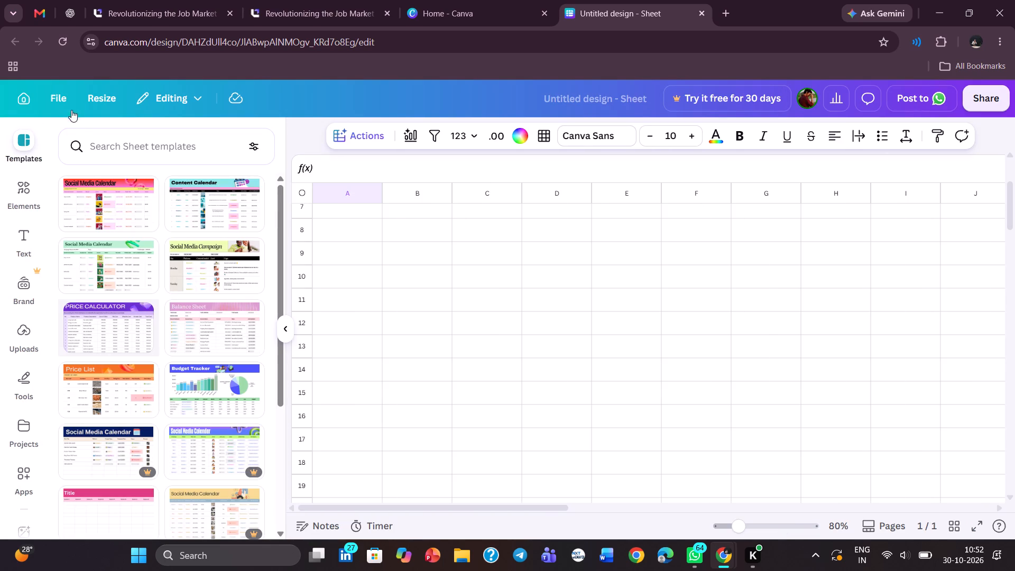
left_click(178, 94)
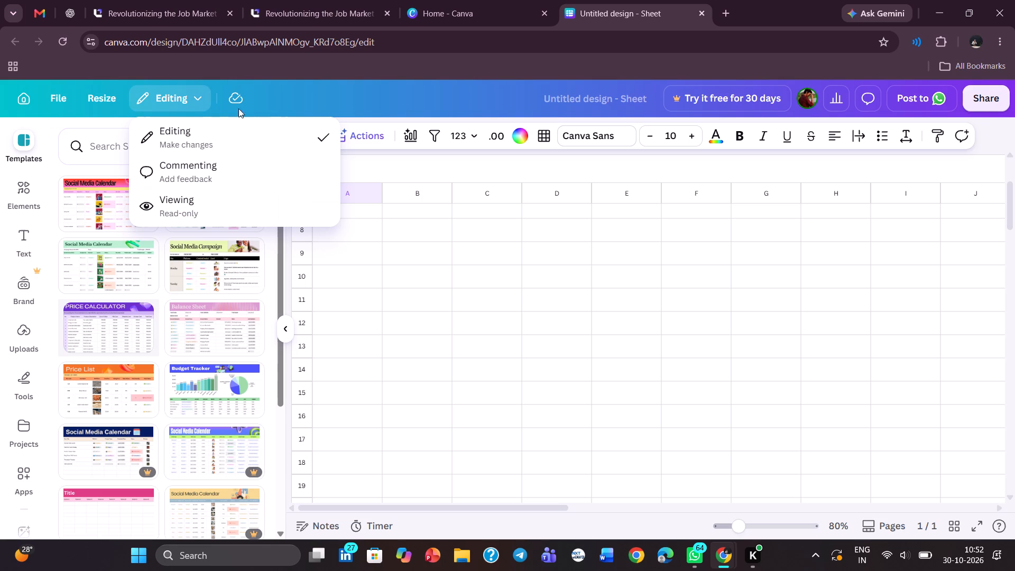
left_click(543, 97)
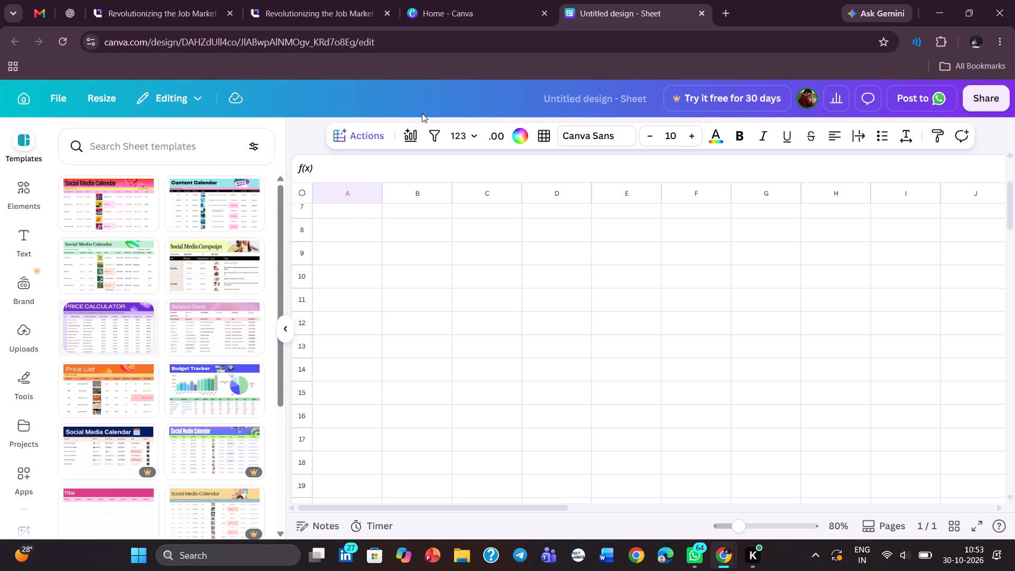
Open the collection of your own projects alongside the blank sheet.
left_click(17, 425)
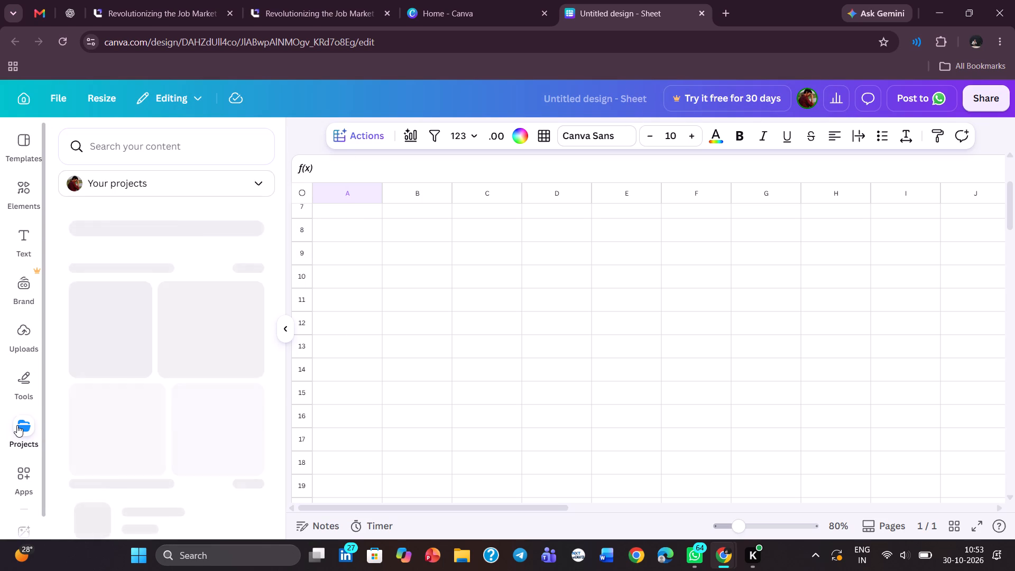
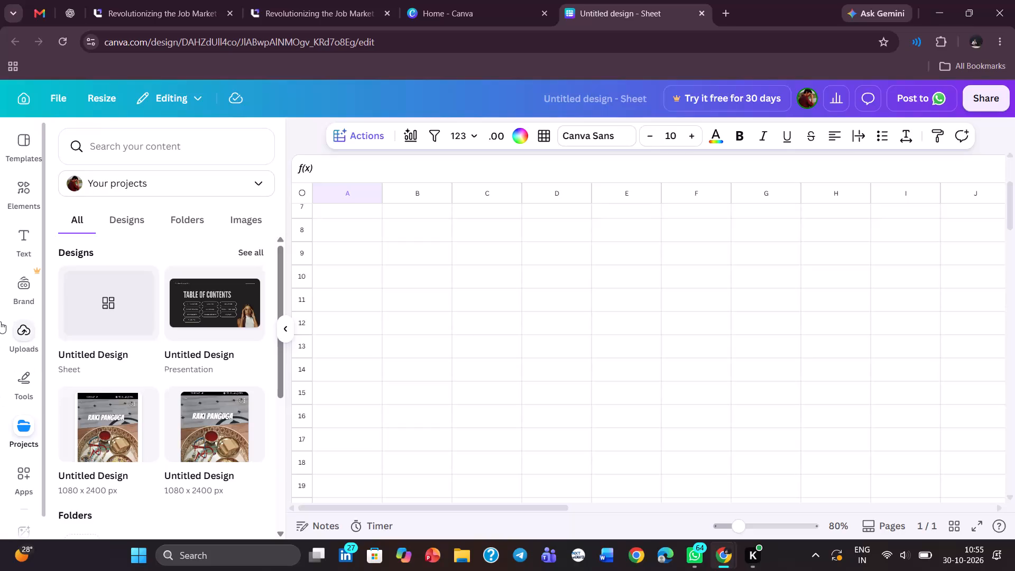
Create a new blank Document (A4, Portrait) design from the popular design types.
left_click(51, 98)
left_click(133, 196)
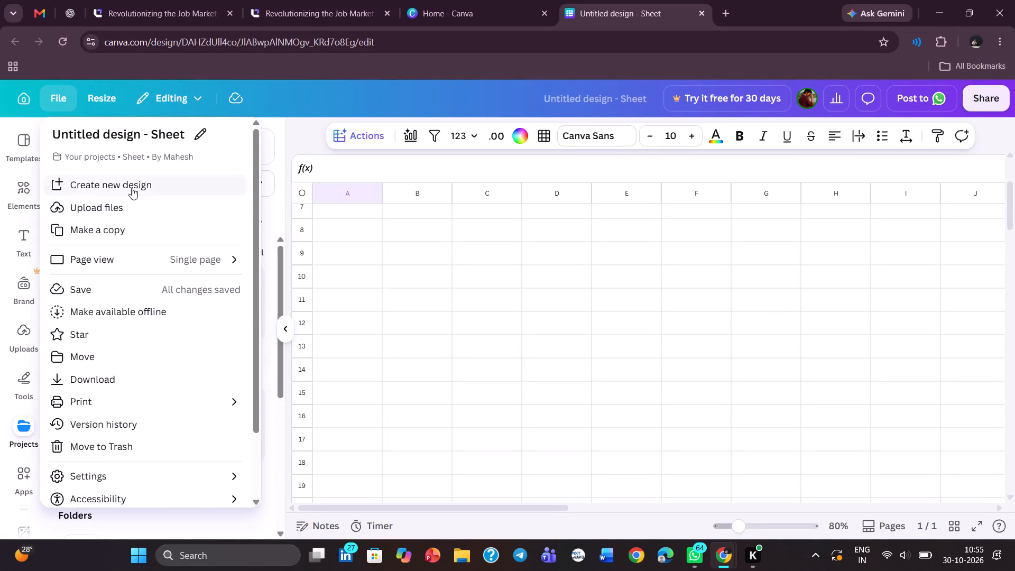
left_click(78, 262)
left_click(126, 183)
left_click(202, 181)
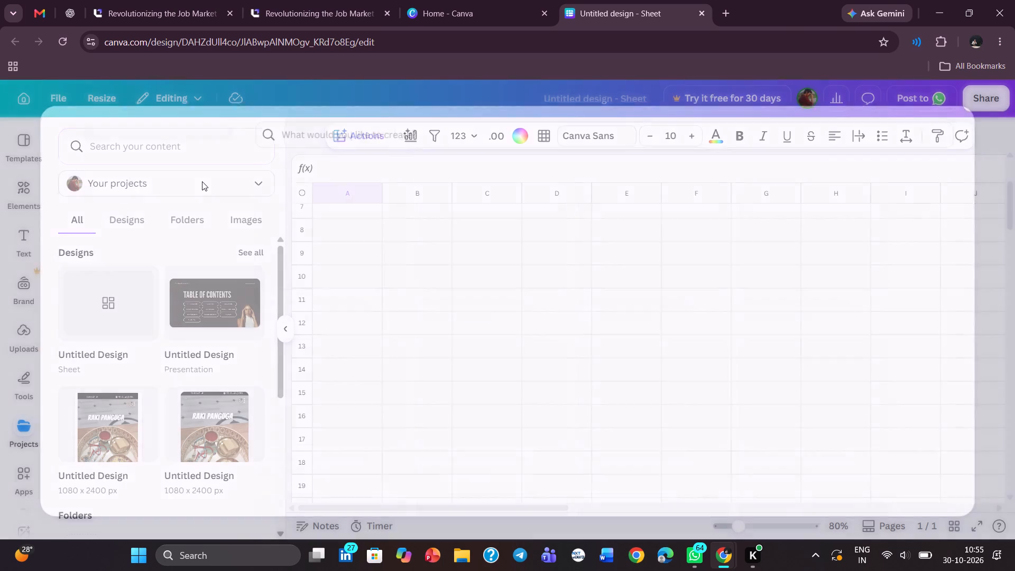
left_click(306, 131)
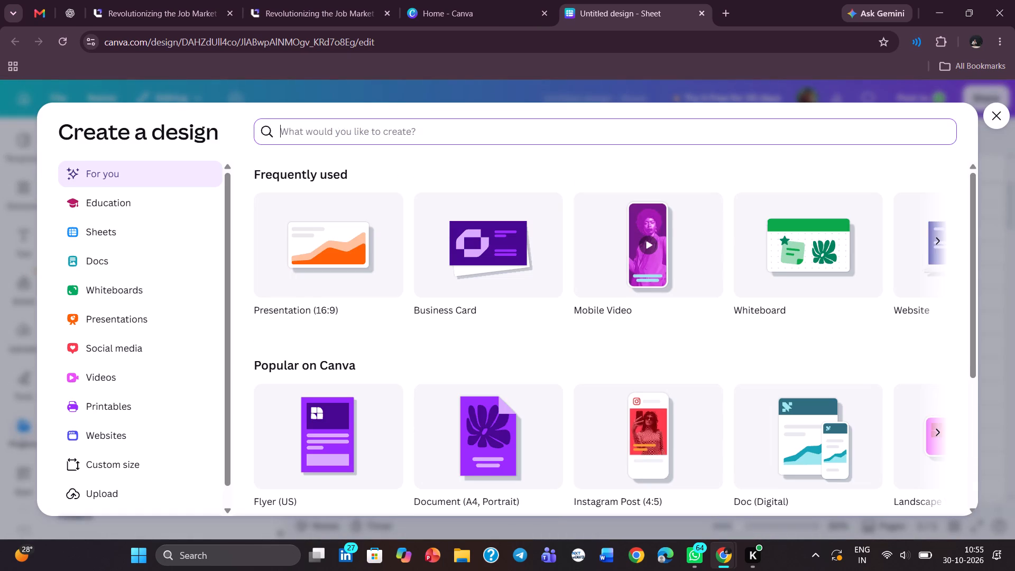
scroll(607, 312, "left", 4)
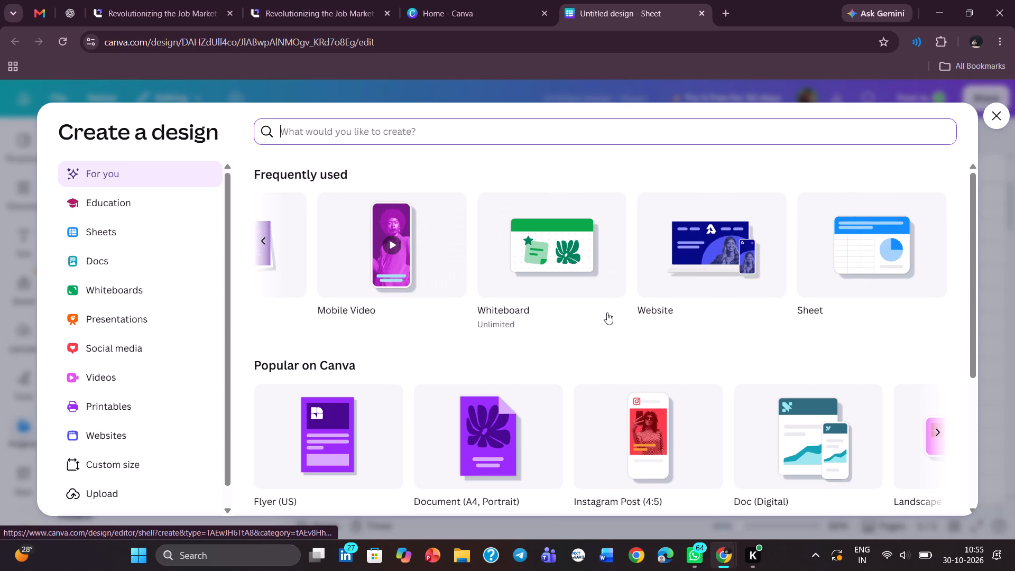
scroll(463, 357, "down", 1)
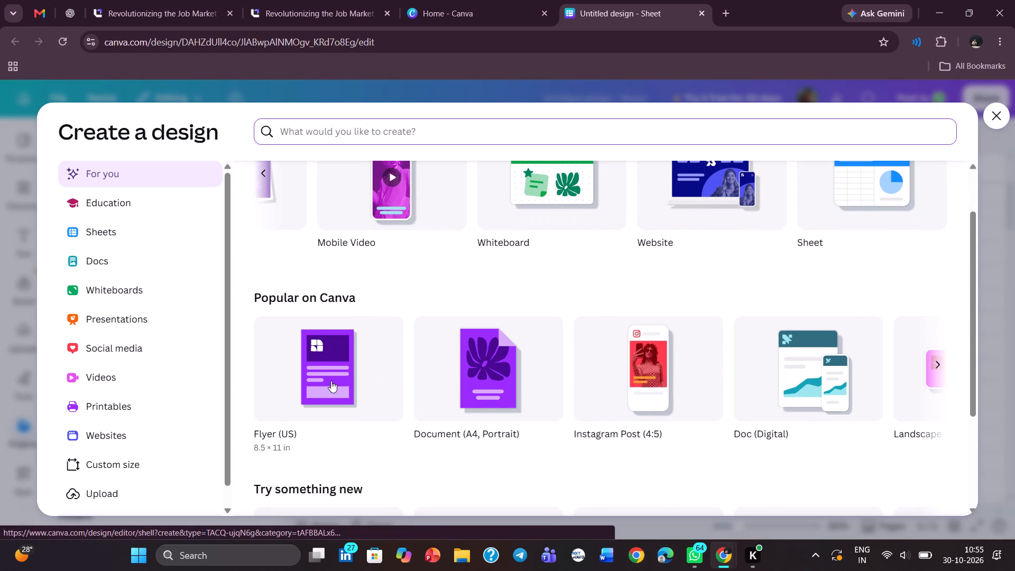
left_click(509, 377)
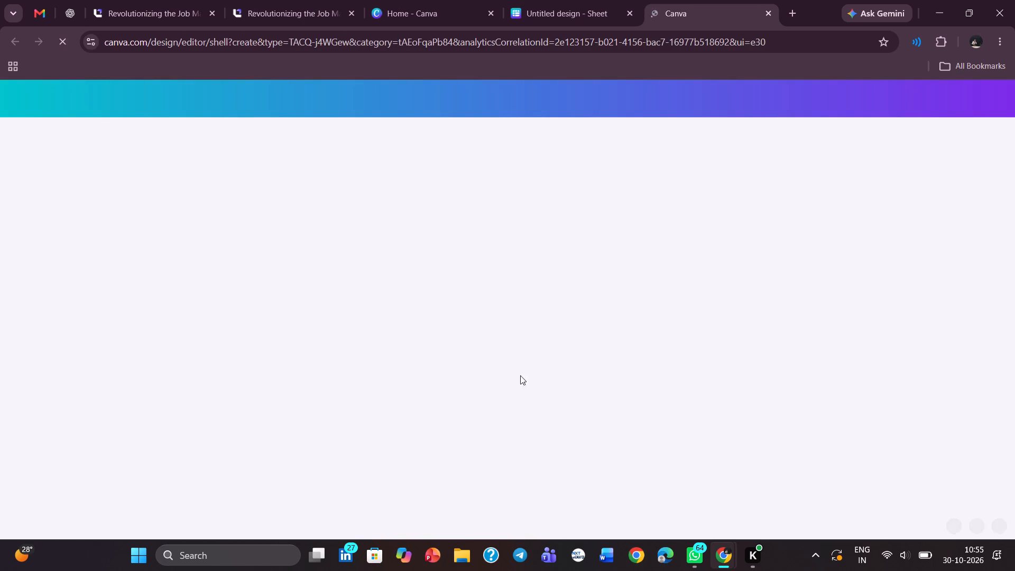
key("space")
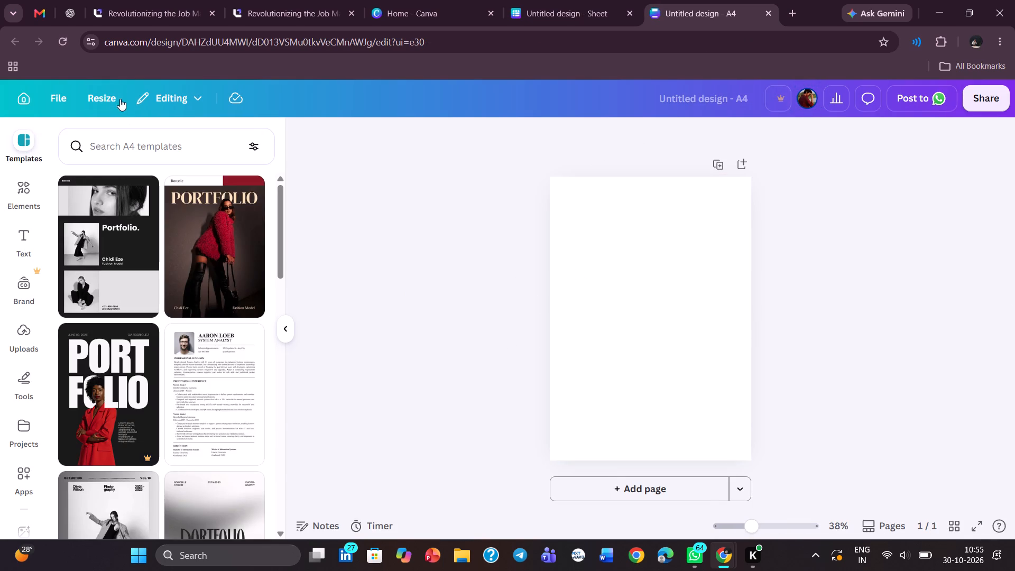
Open the choice of editing, commenting and viewing modes for the blank A4 document.
left_click(171, 96)
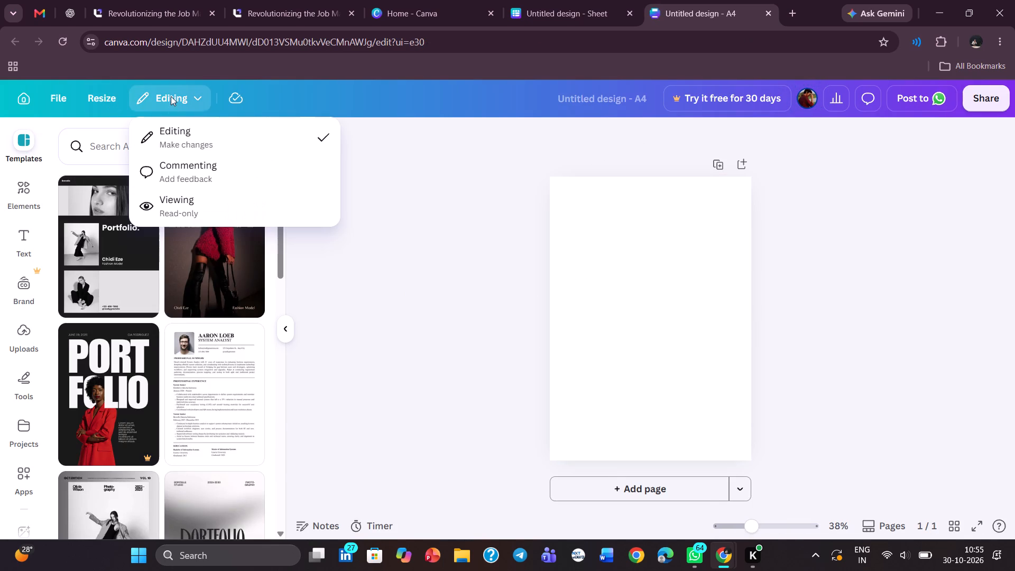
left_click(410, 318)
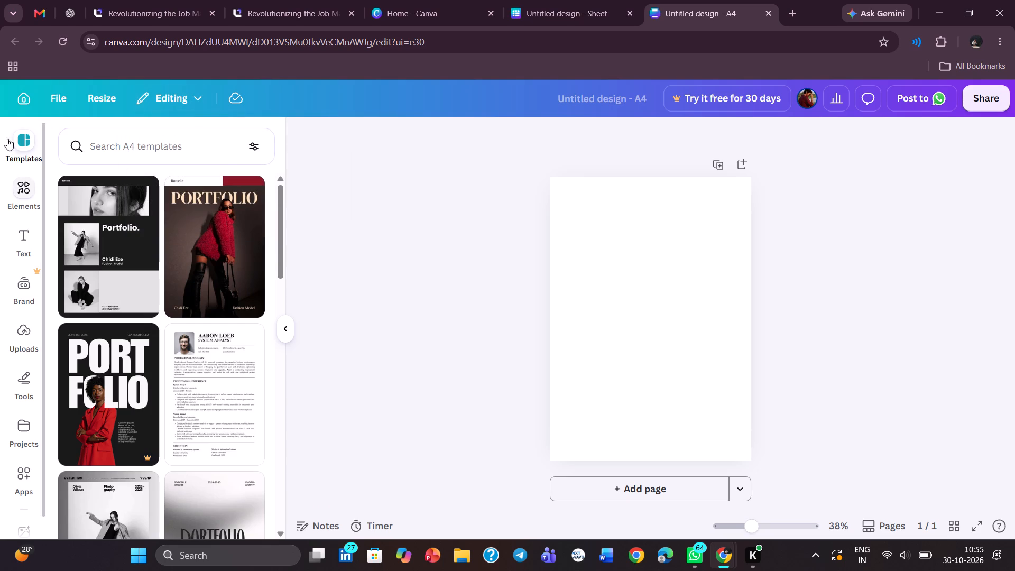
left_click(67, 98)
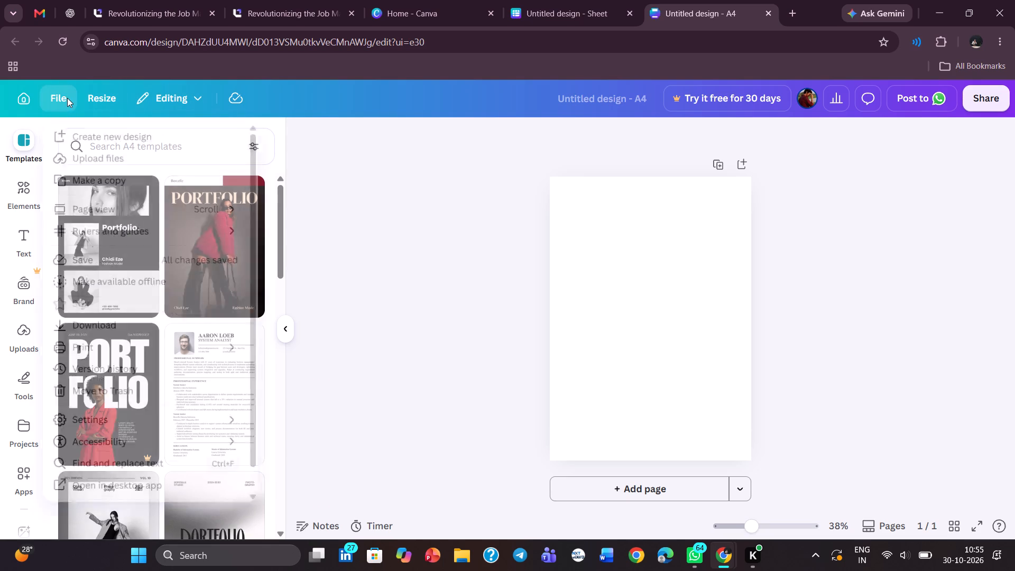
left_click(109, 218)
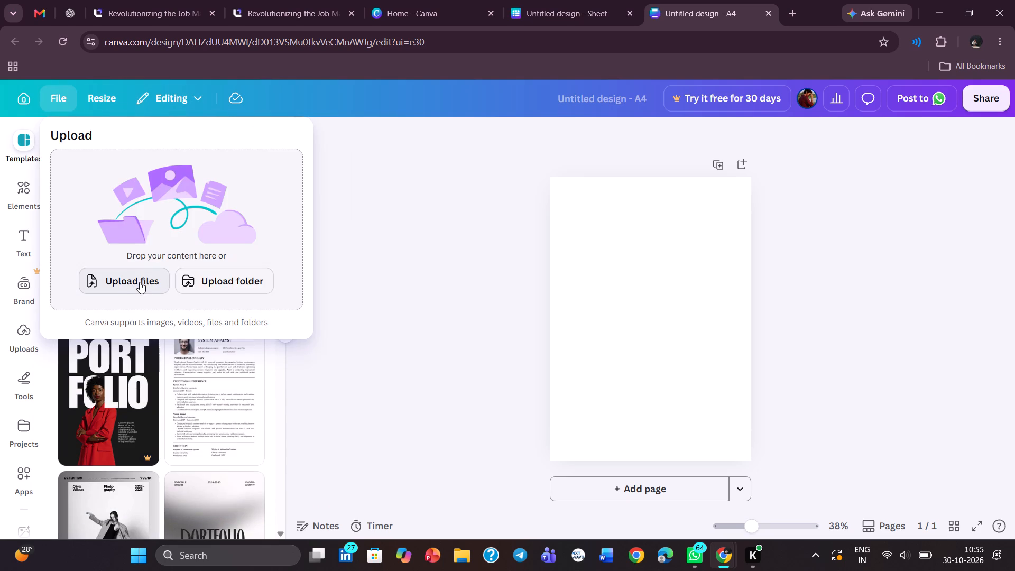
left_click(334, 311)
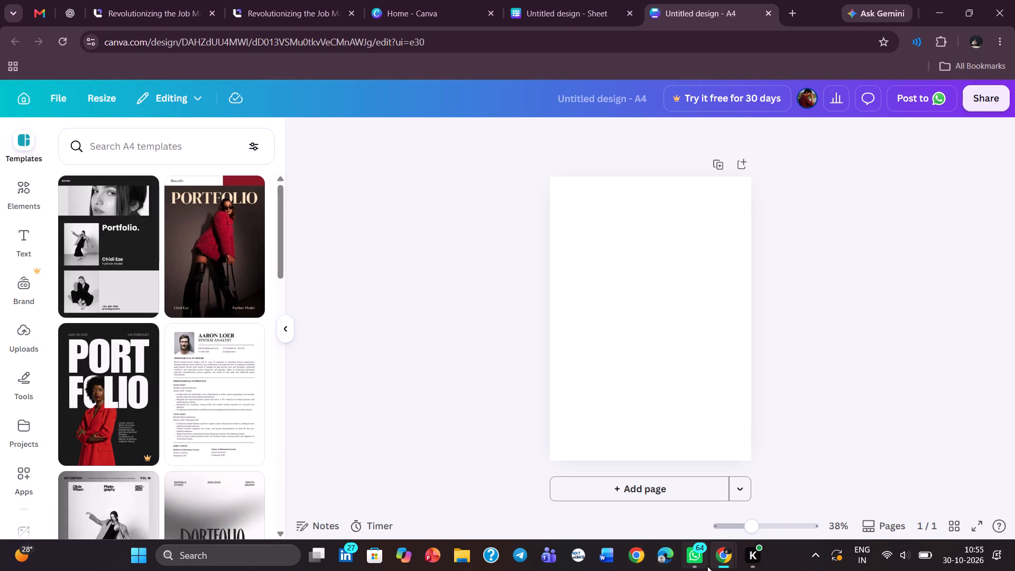
Show the open Google Chrome windows for switching away from the blank A4 design.
left_click(711, 566)
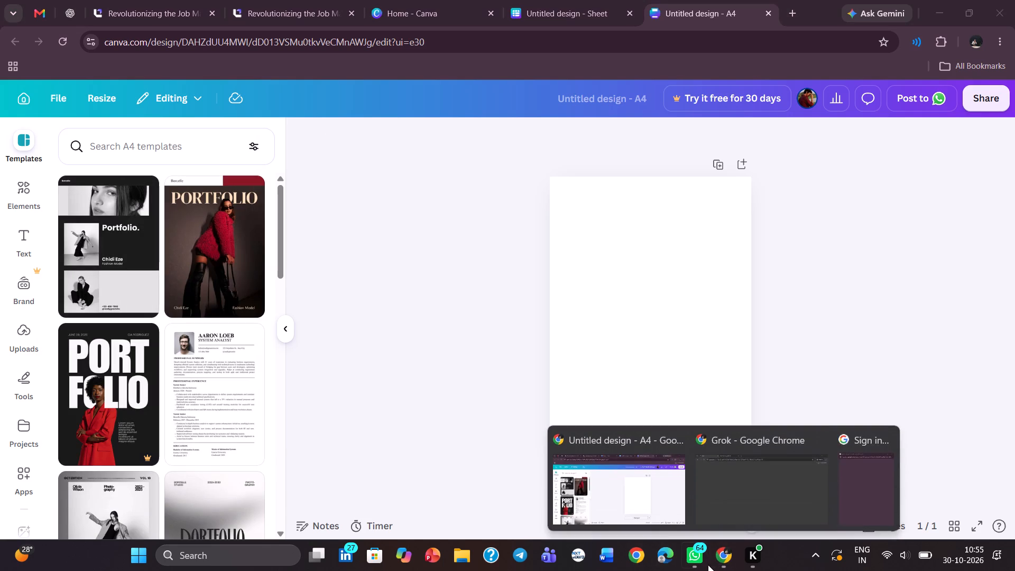
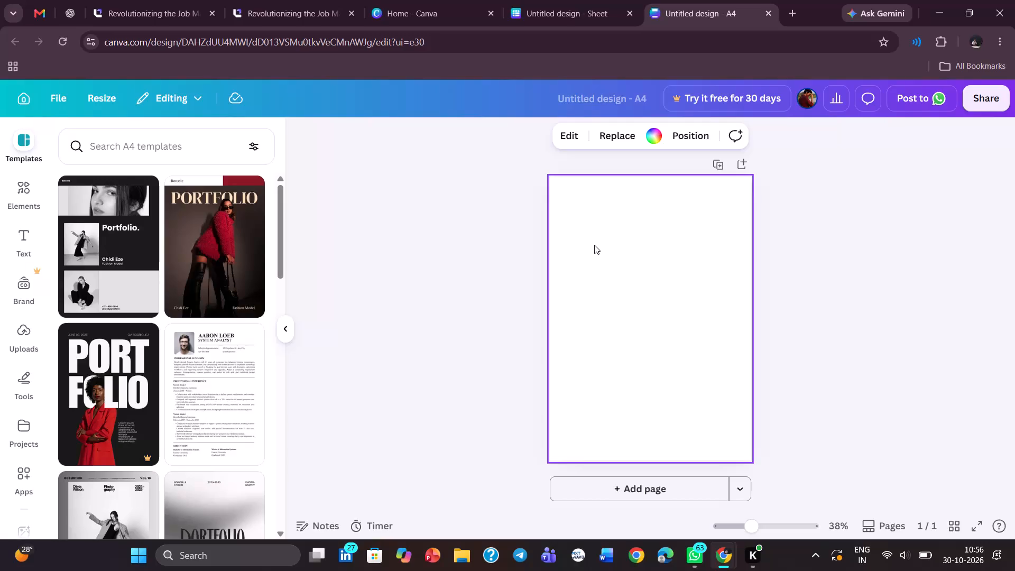
Paste the copied money bag image onto the blank A4 page and shrink it to about one third of the page width.
key("ctrl+v")
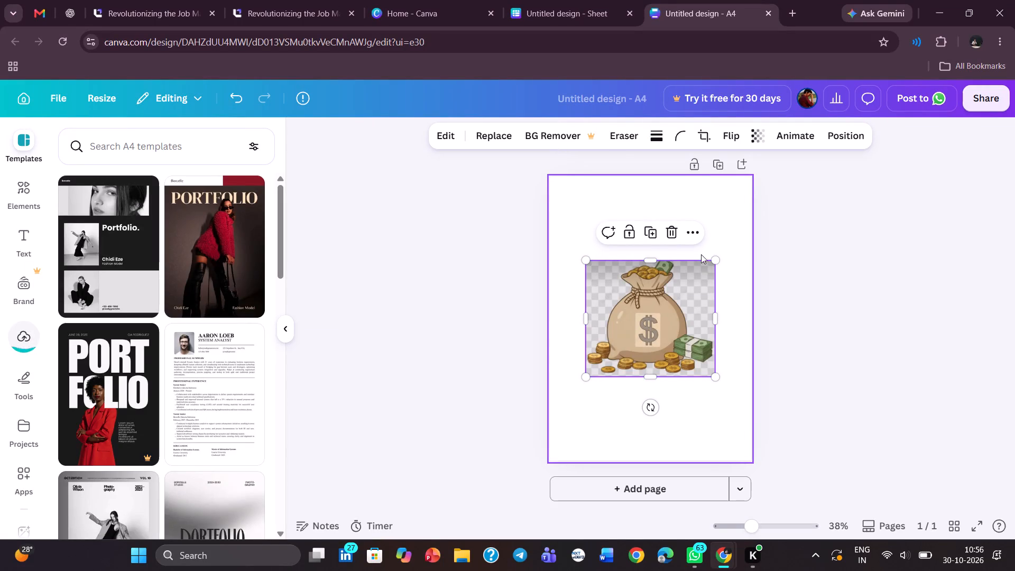
left_click_drag(714, 258, 668, 327)
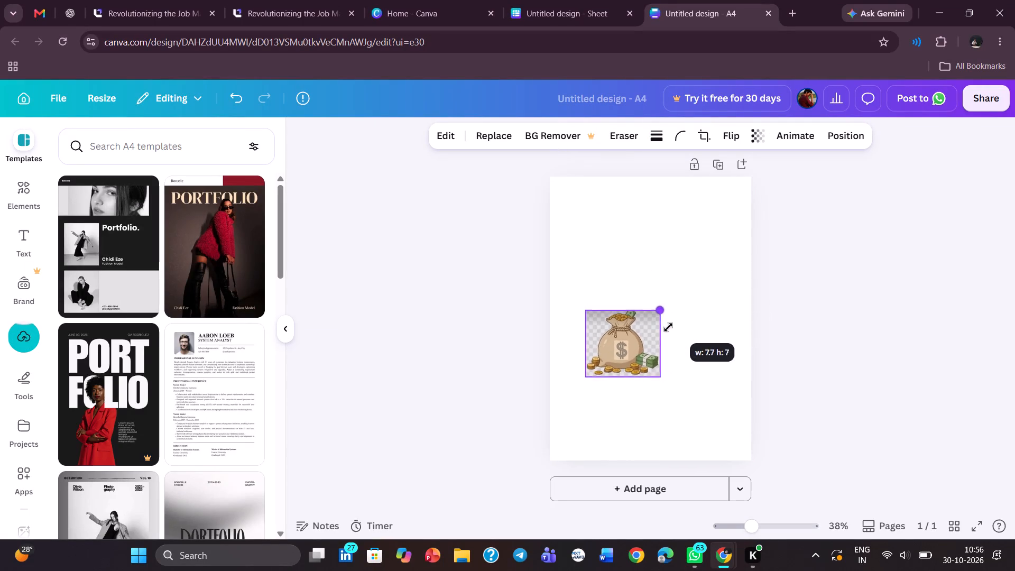
left_click_drag(668, 327, 678, 341)
Place the money bag image flush in the page's top-left corner, extending its right and top edges very slightly.
left_click_drag(618, 350, 588, 218)
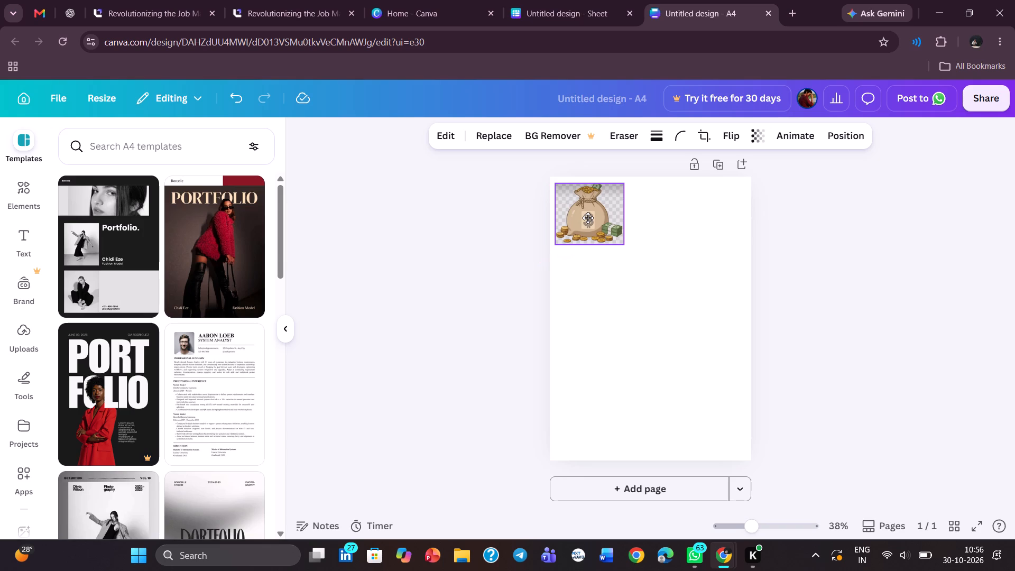
left_click_drag(588, 218, 585, 214)
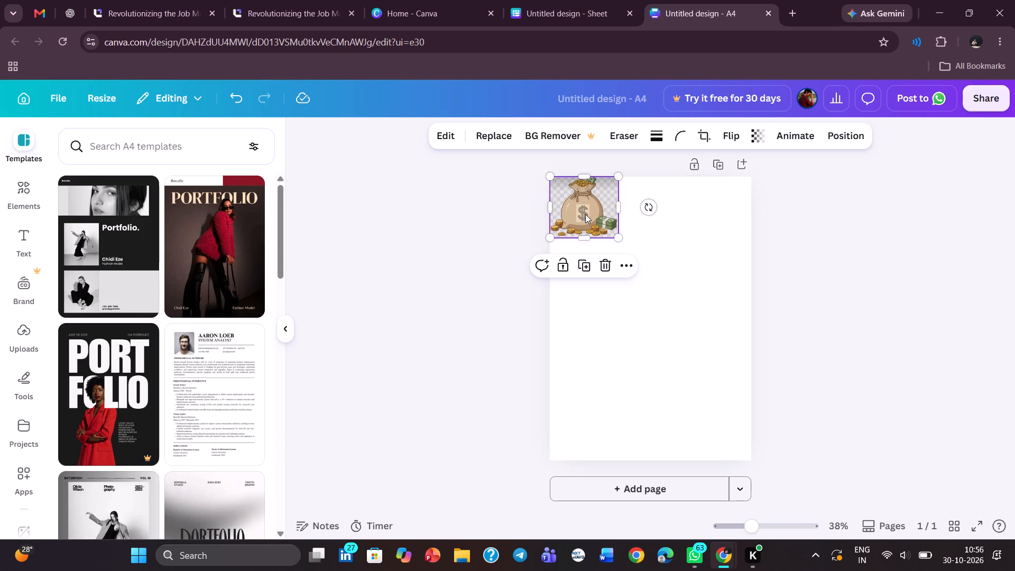
left_click(619, 206)
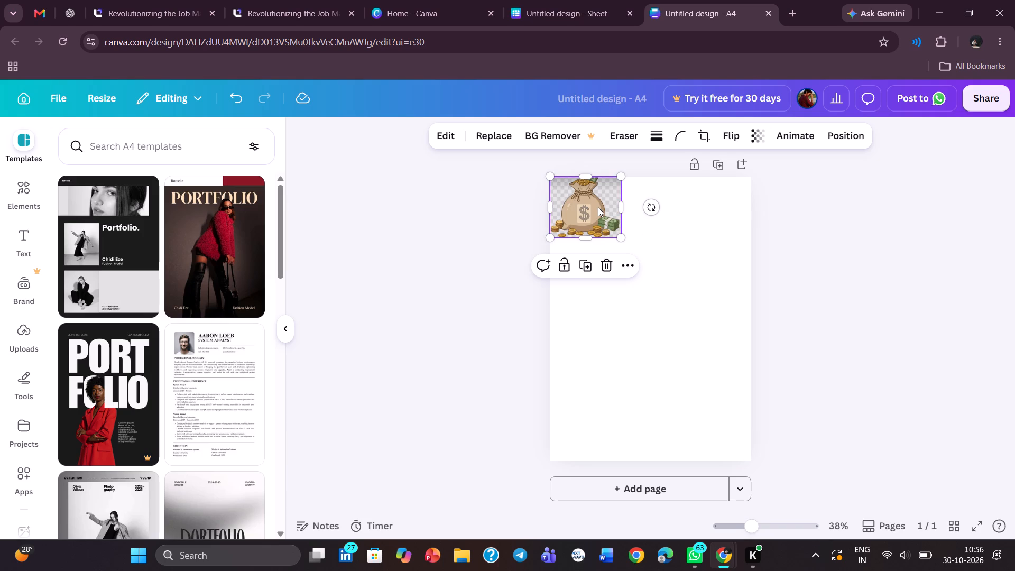
left_click_drag(598, 207, 625, 257)
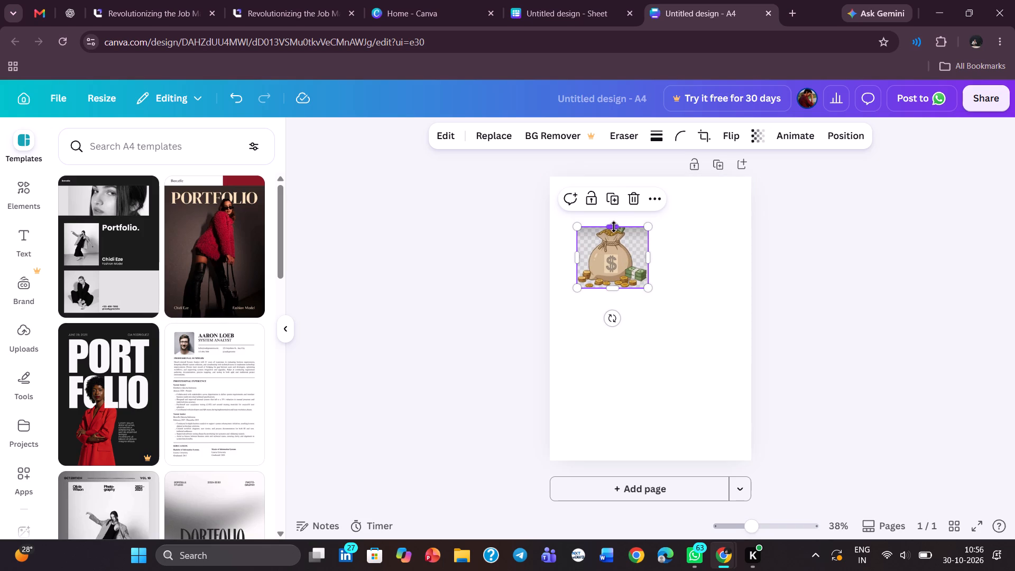
left_click(614, 227)
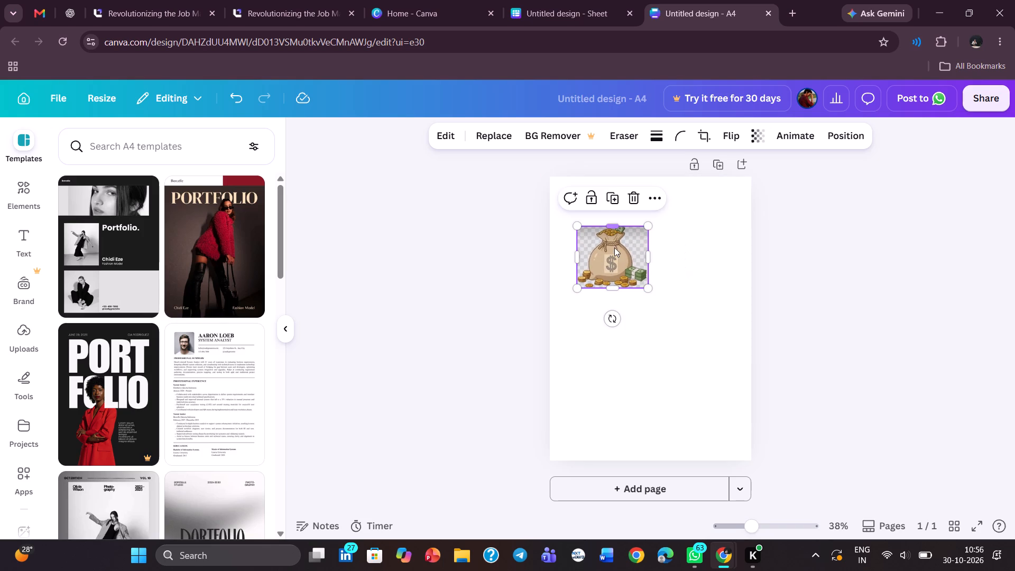
left_click_drag(614, 250, 589, 199)
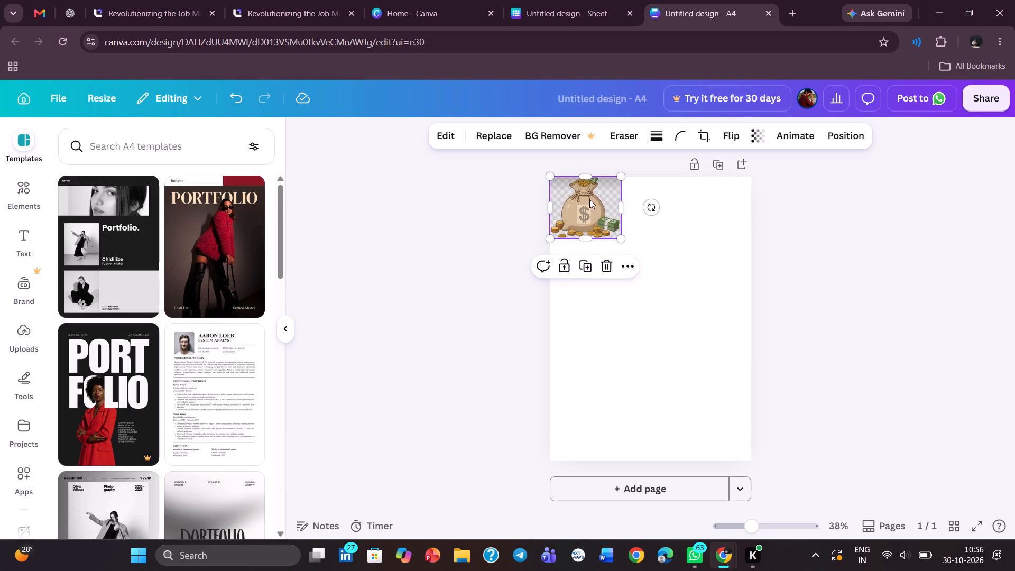
Fine-tune the money bag image's position to leave a small, even margin from the page's left and top edges.
left_click_drag(581, 206, 585, 210)
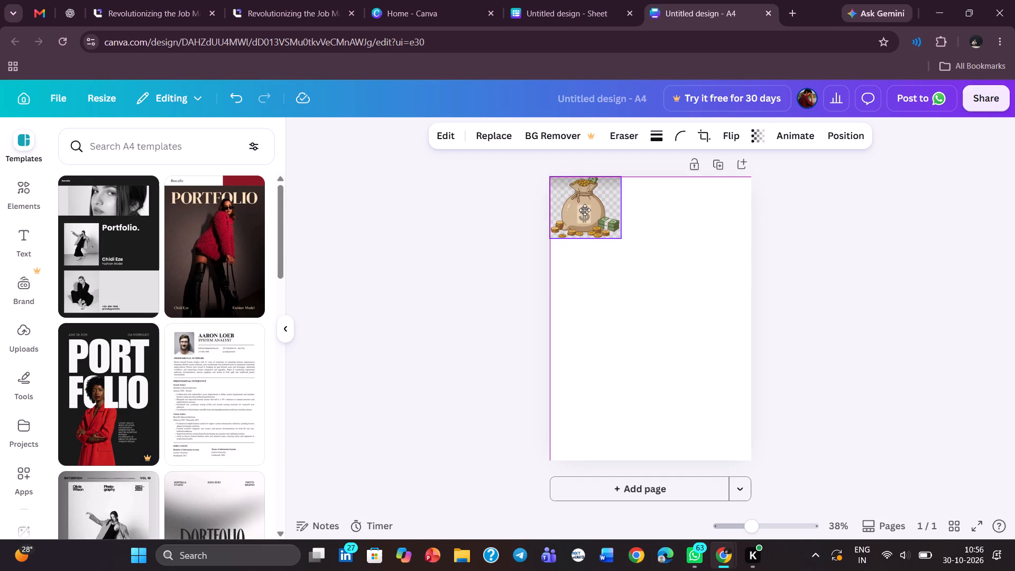
left_click_drag(585, 210, 584, 209)
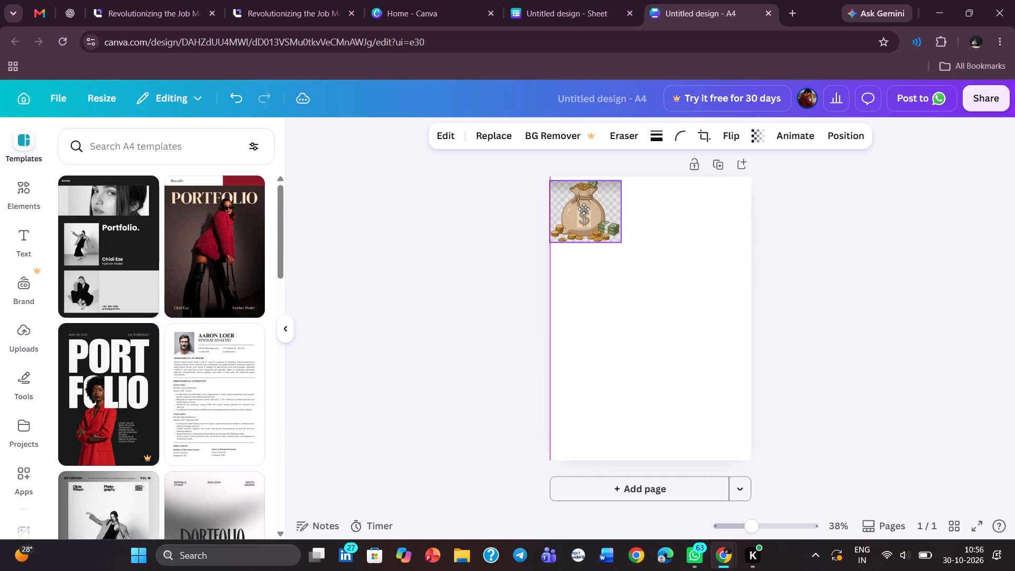
left_click_drag(584, 209, 585, 211)
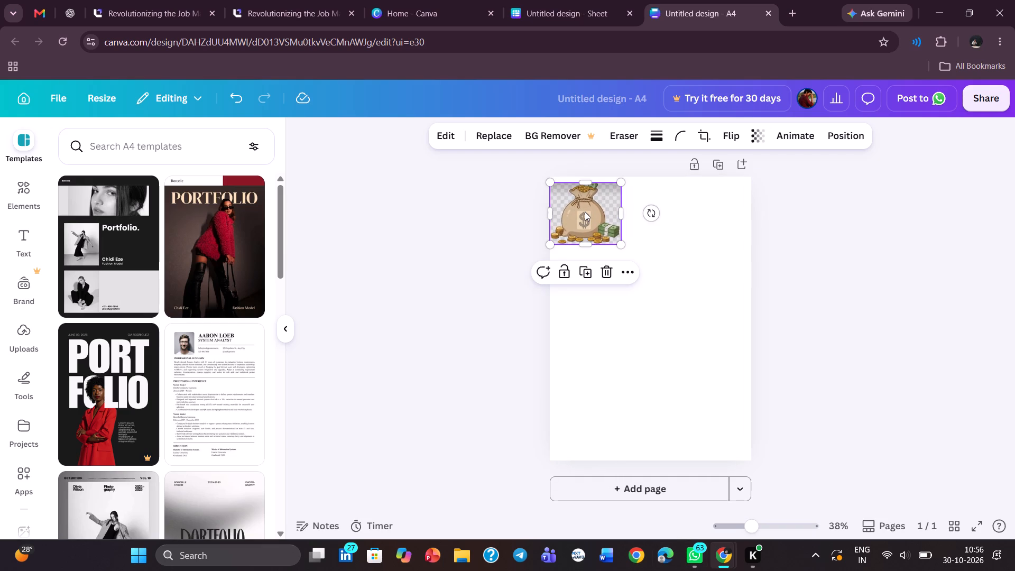
key("Right")
key("Right")
key("Right")
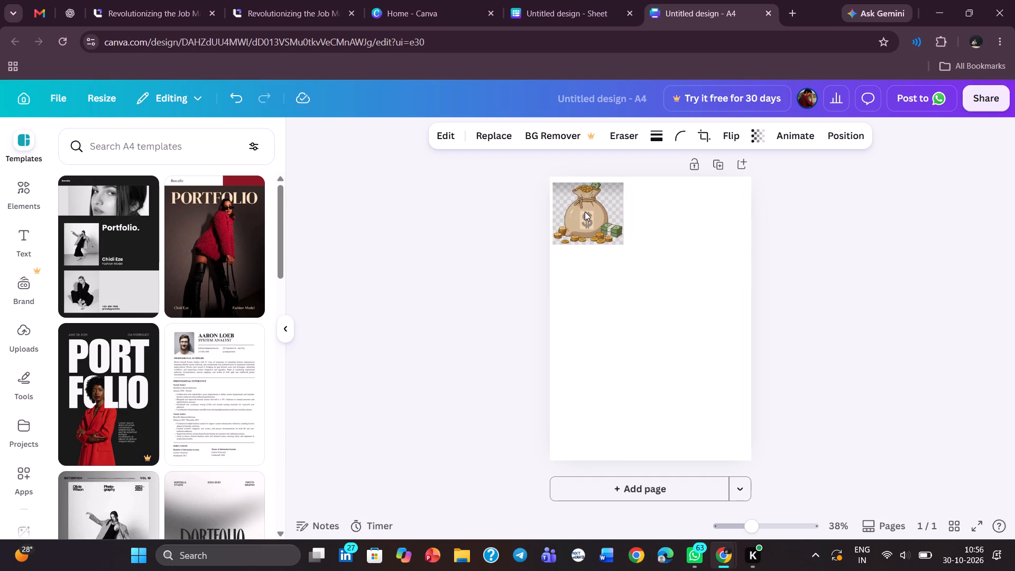
key("Up")
key("Up")
key("Up")
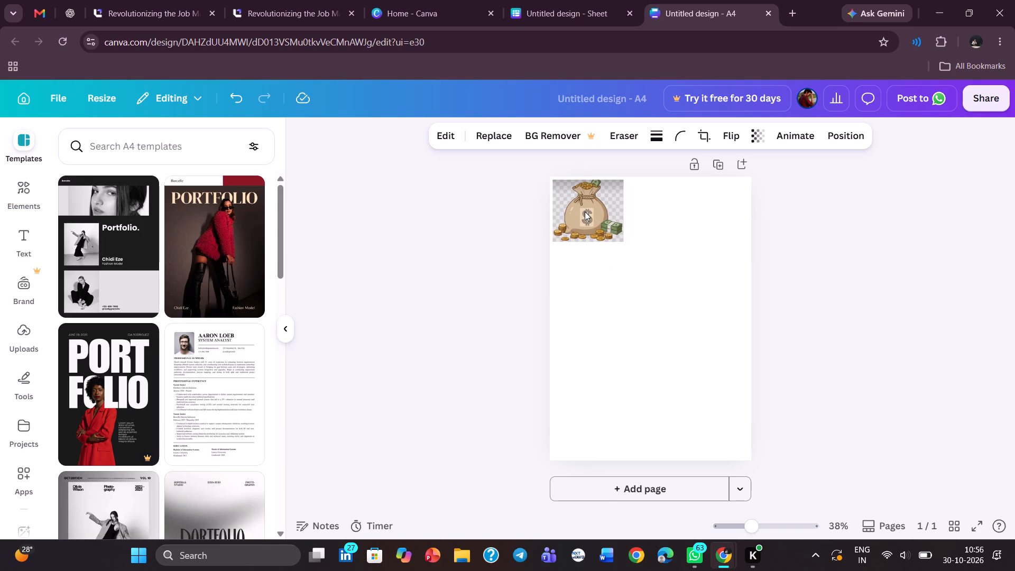
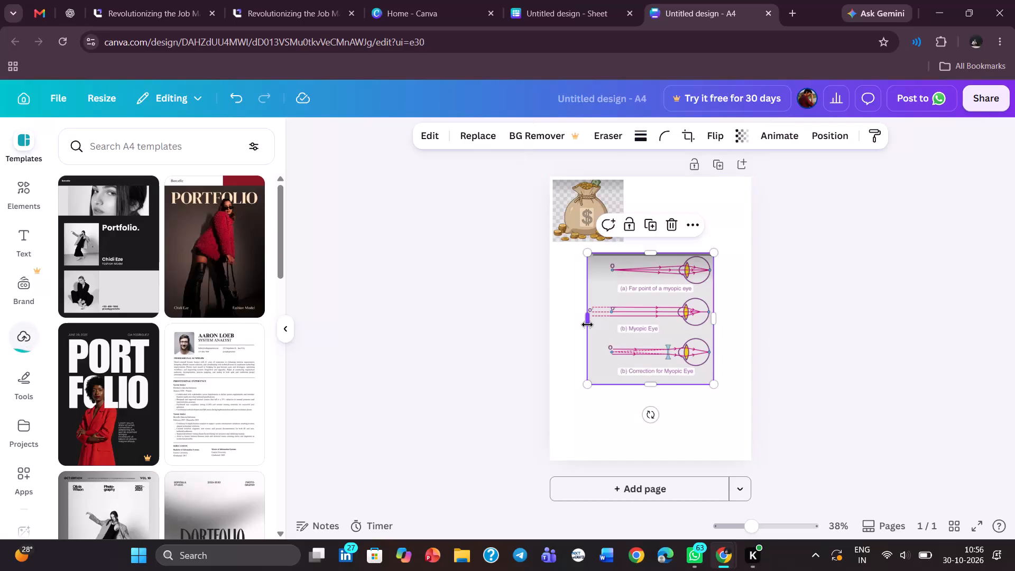
Shrink the myopic eye diagram to slightly wider than the money bag image and place it below, with left edges aligned.
left_click(651, 254)
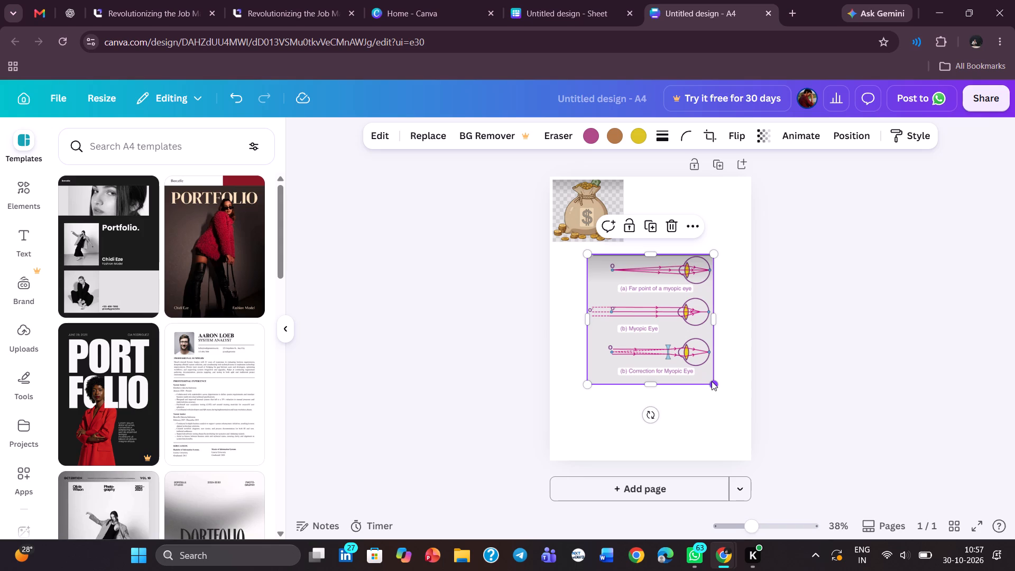
left_click_drag(712, 381, 683, 341)
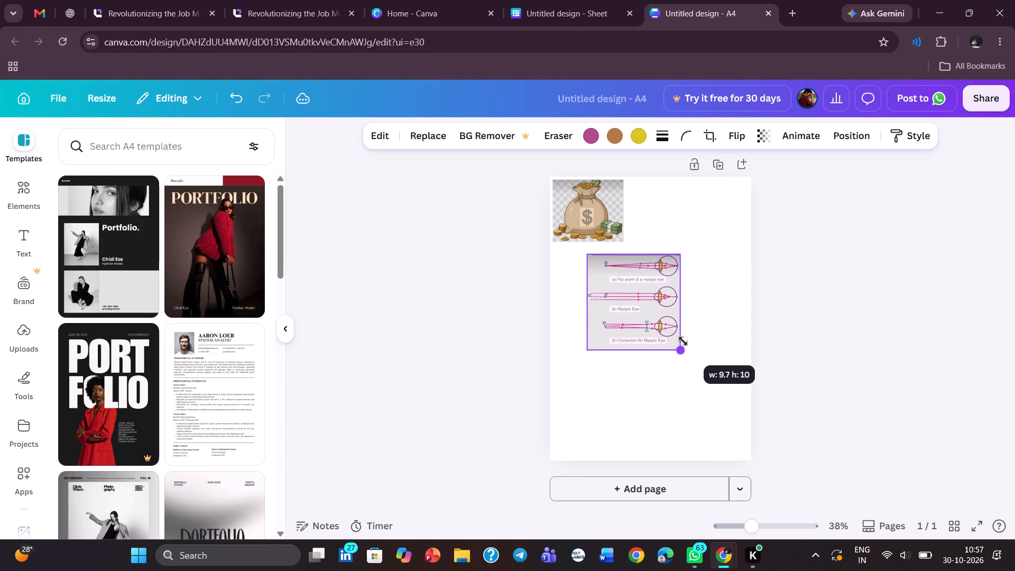
left_click_drag(683, 341, 679, 332)
left_click_drag(635, 297, 601, 286)
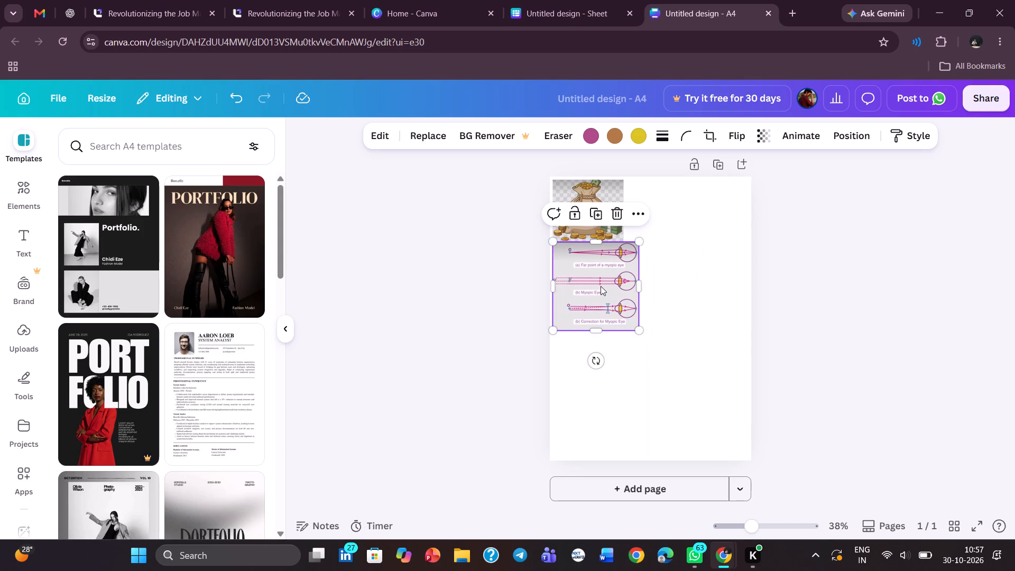
key("Down")
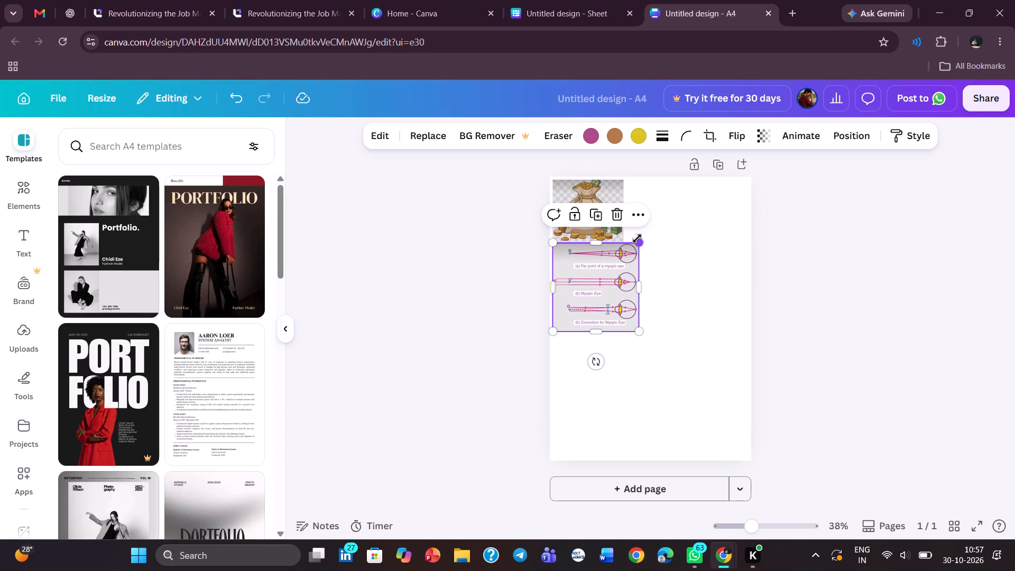
left_click_drag(637, 238, 622, 247)
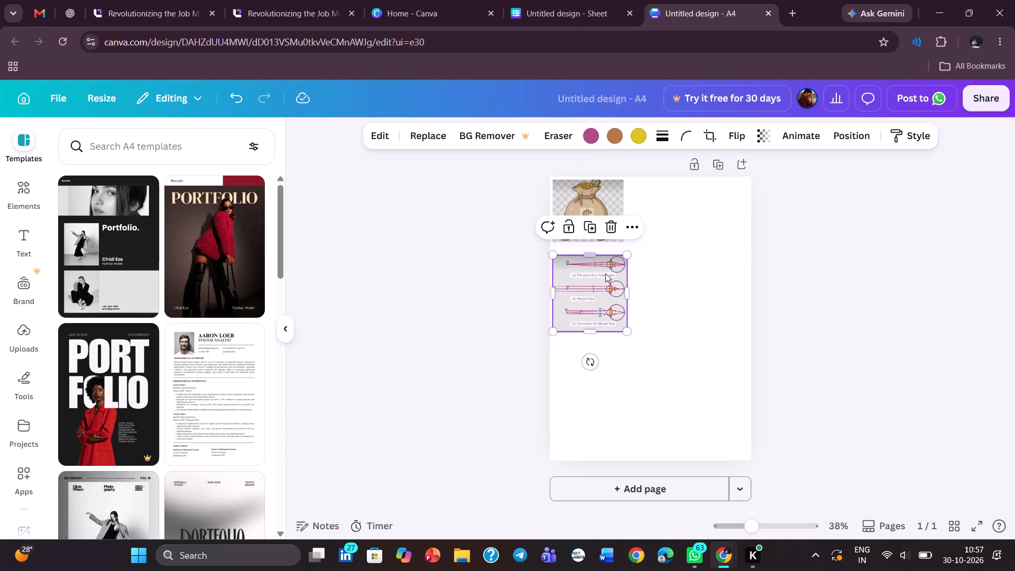
Move the myopic eye diagram up directly beneath the money bag image, keeping left edges aligned and leaving only a hairline gap.
left_click_drag(594, 283, 594, 280)
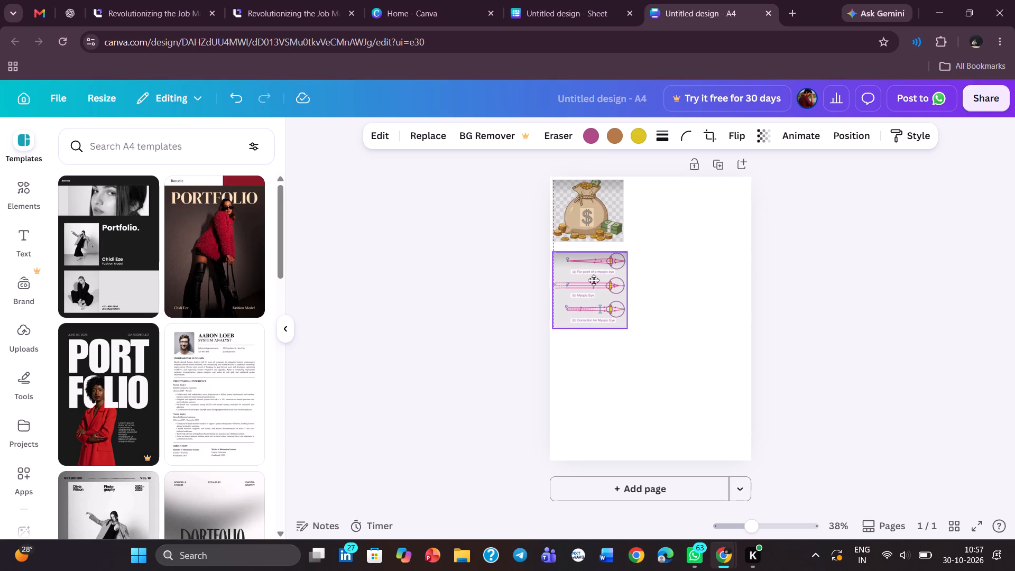
left_click_drag(594, 280, 594, 274)
key("Up")
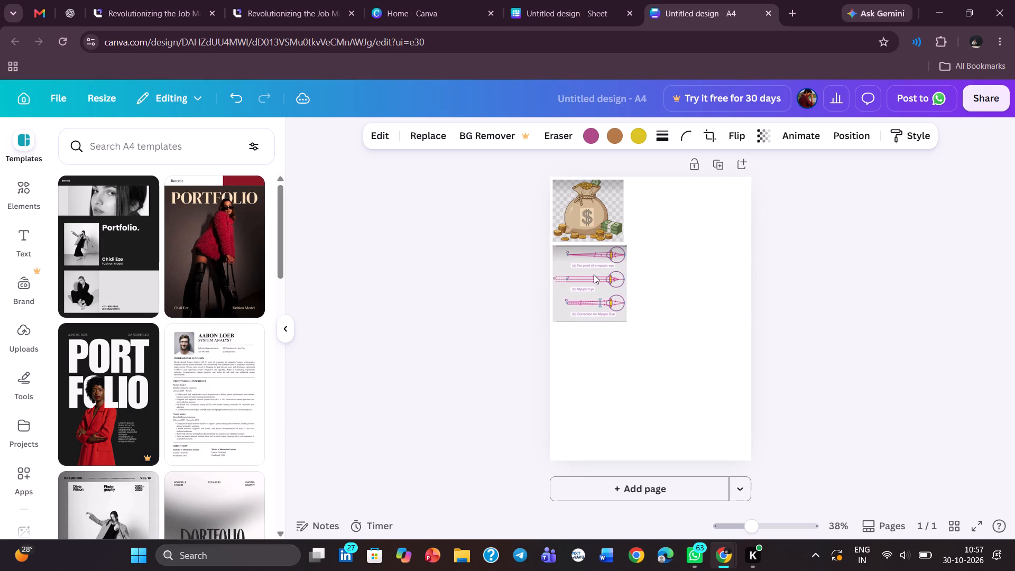
key("Up")
key("Up")
key("Left")
key("Up")
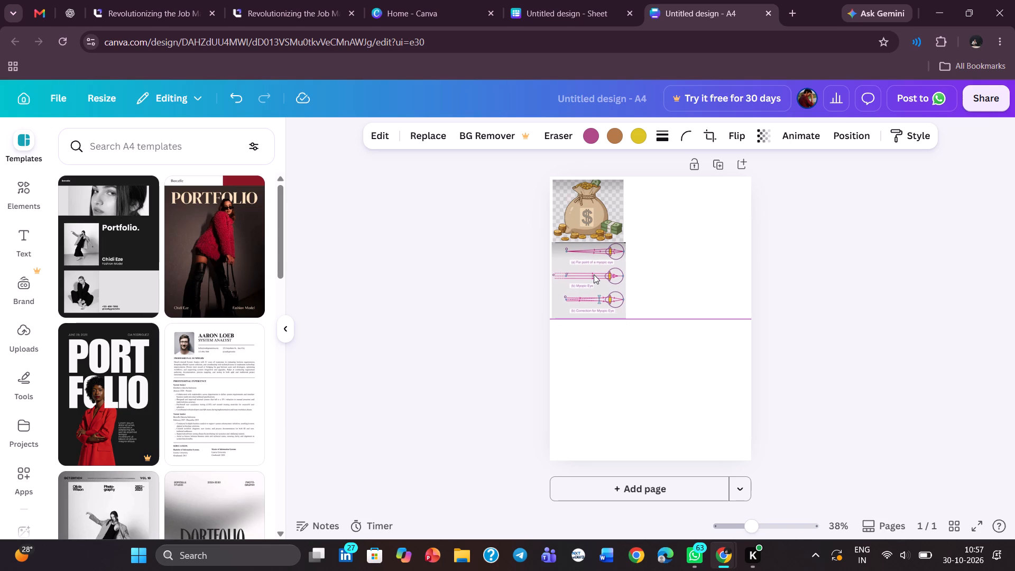
key("Right")
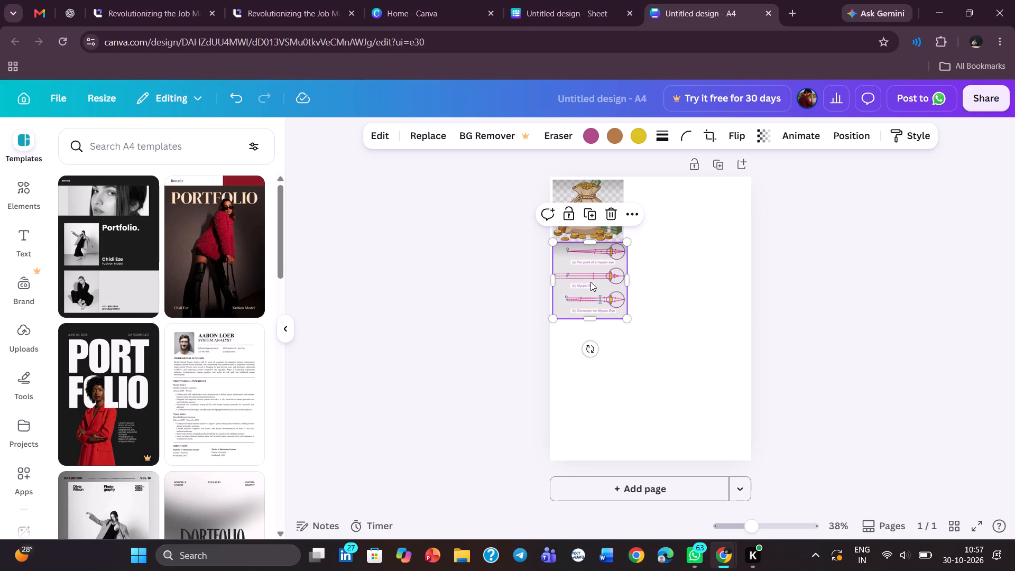
key("Down")
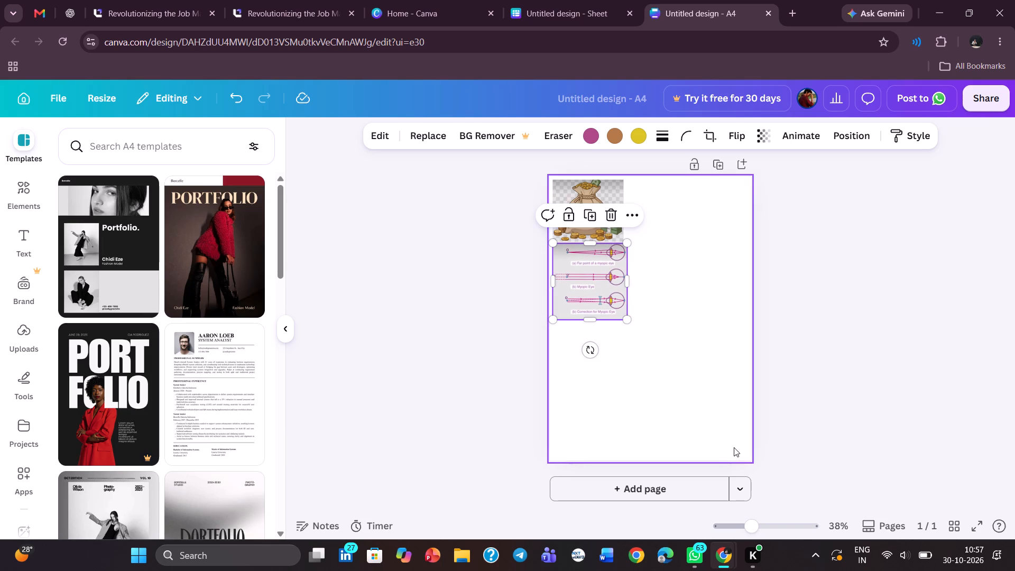
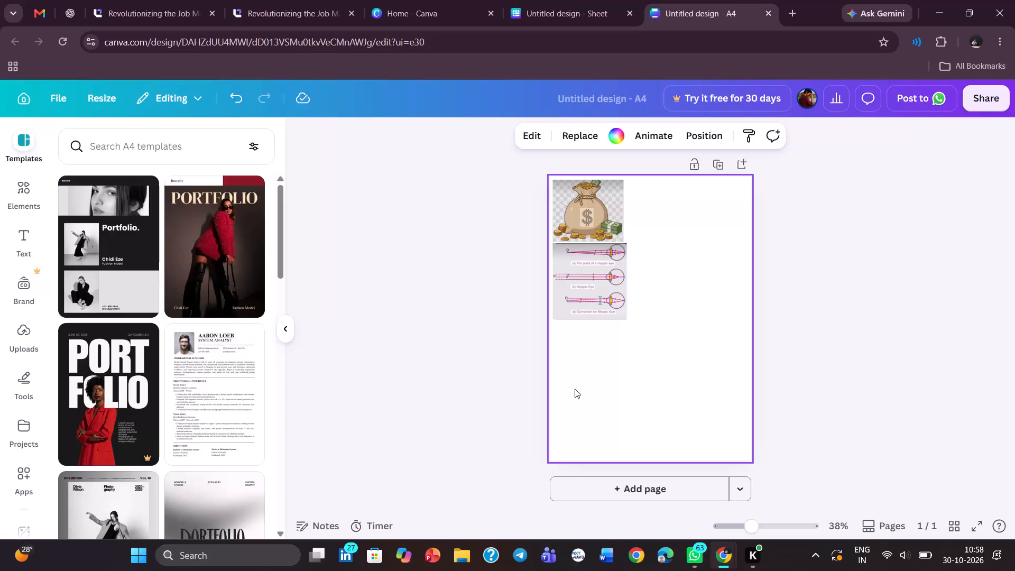
Place the group-of-people image below the myopic eye diagram, left edges aligned, and shrink it to about a quarter wider than the diagram.
left_click_drag(643, 308, 612, 350)
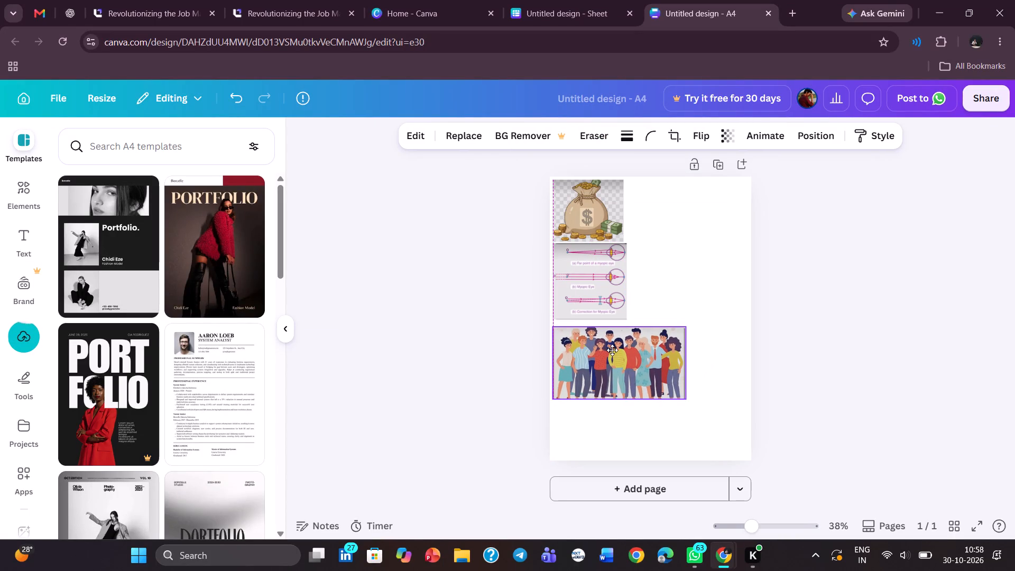
left_click_drag(612, 350, 614, 347)
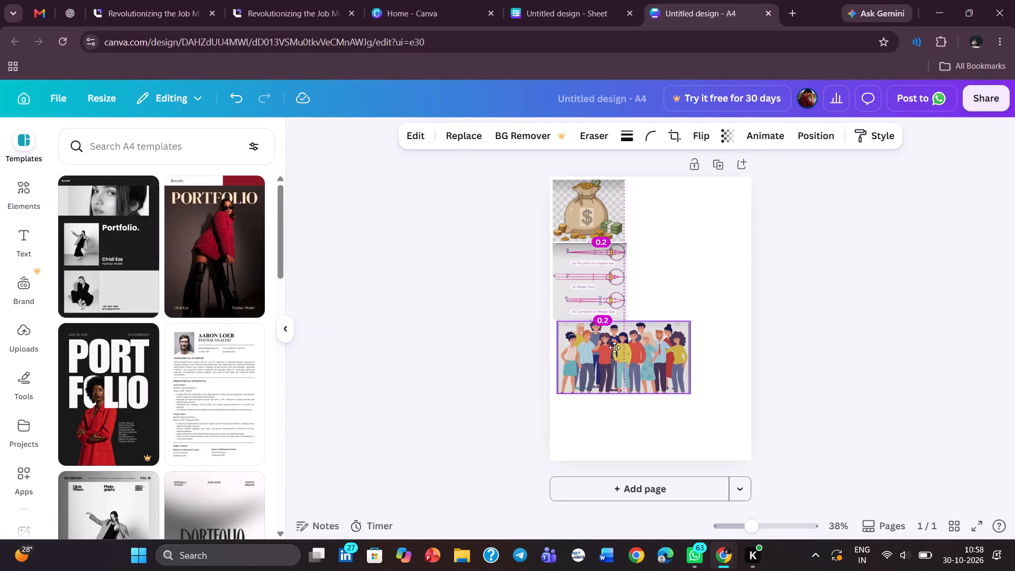
left_click_drag(614, 347, 610, 350)
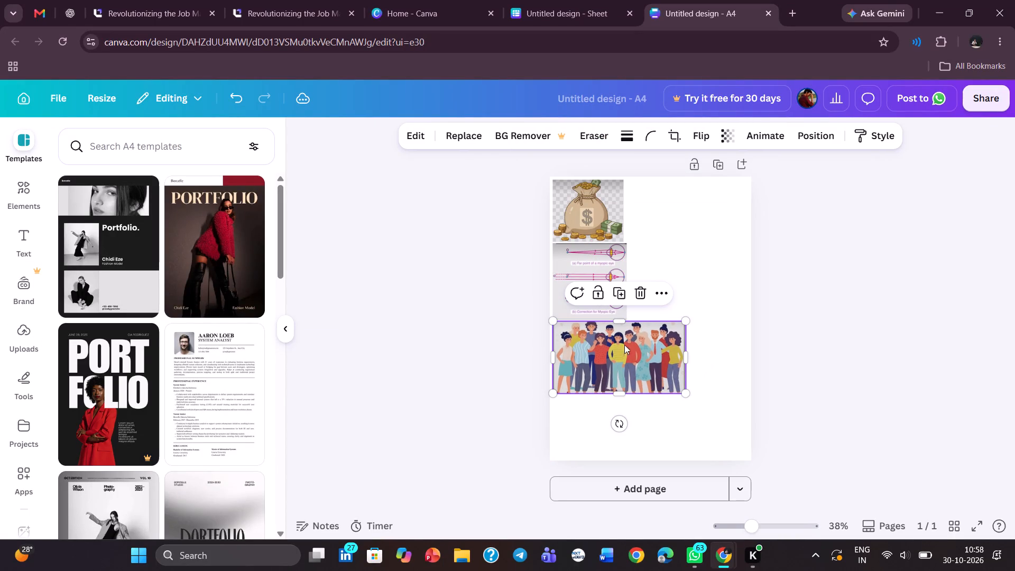
left_click_drag(685, 319, 668, 323)
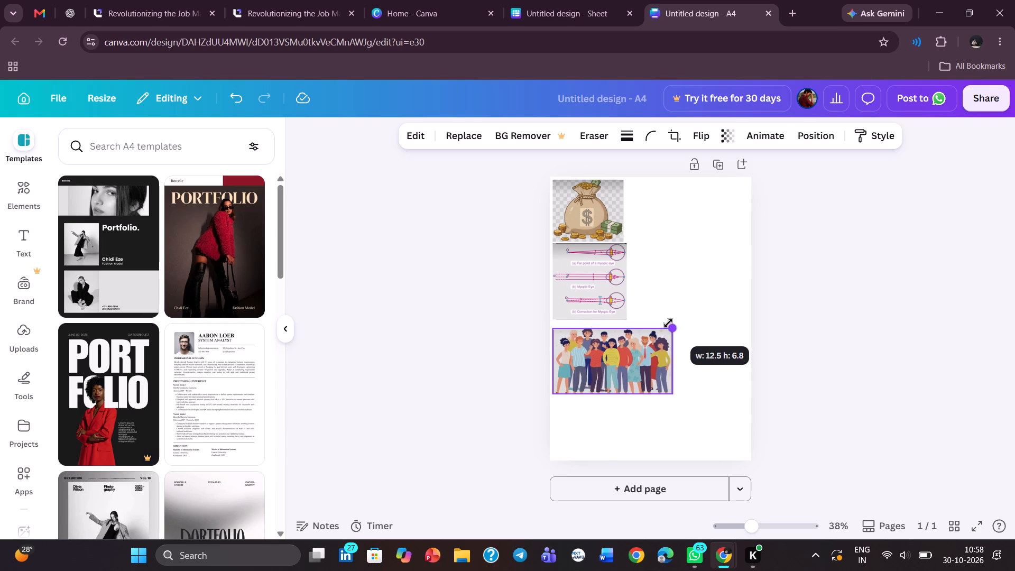
left_click_drag(668, 323, 641, 334)
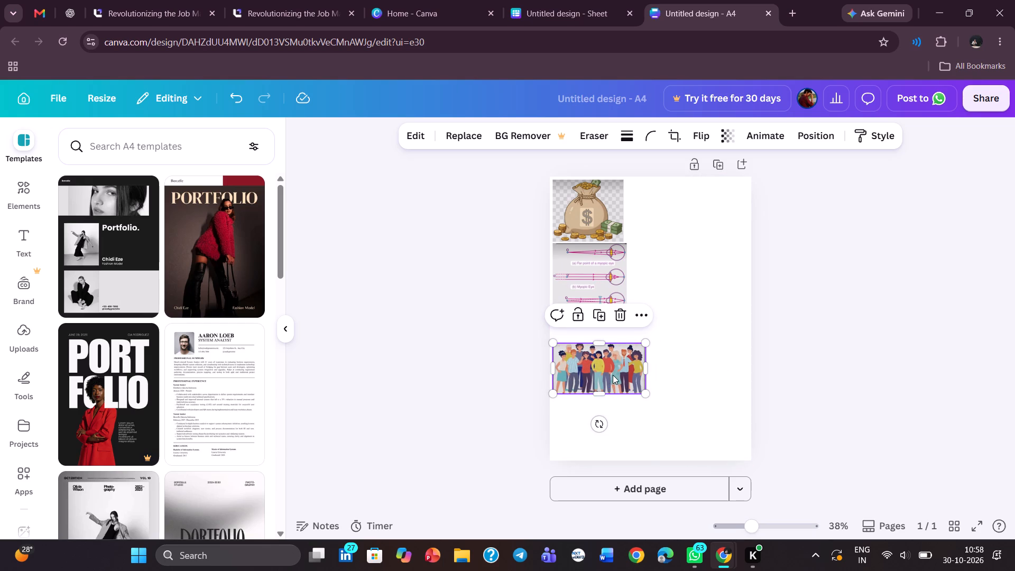
Move the group-of-people image down to the page's bottom-left corner and nudge it slightly up and left, leaving a tiny bottom margin.
left_click_drag(613, 375, 612, 438)
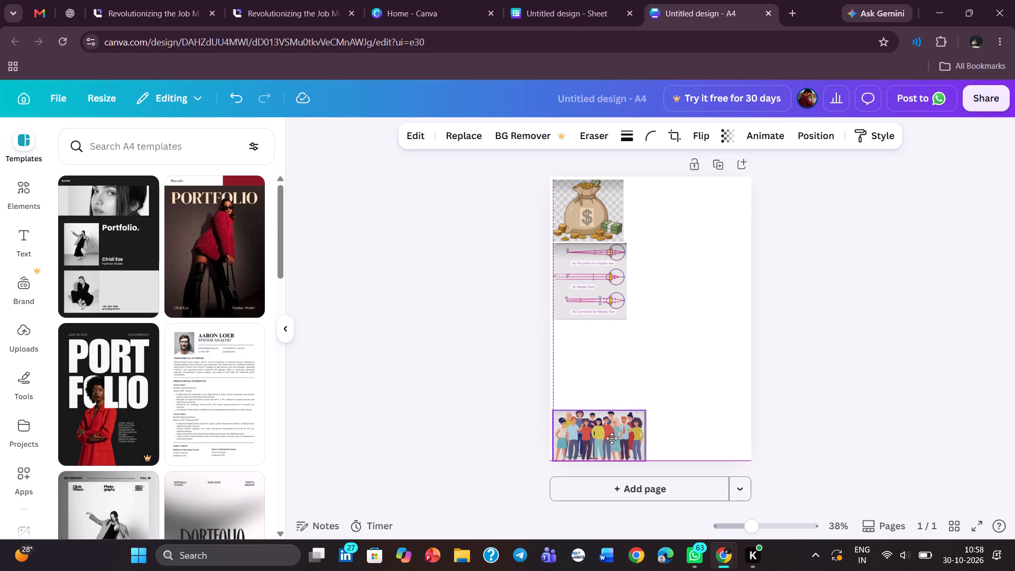
left_click_drag(612, 438, 612, 440)
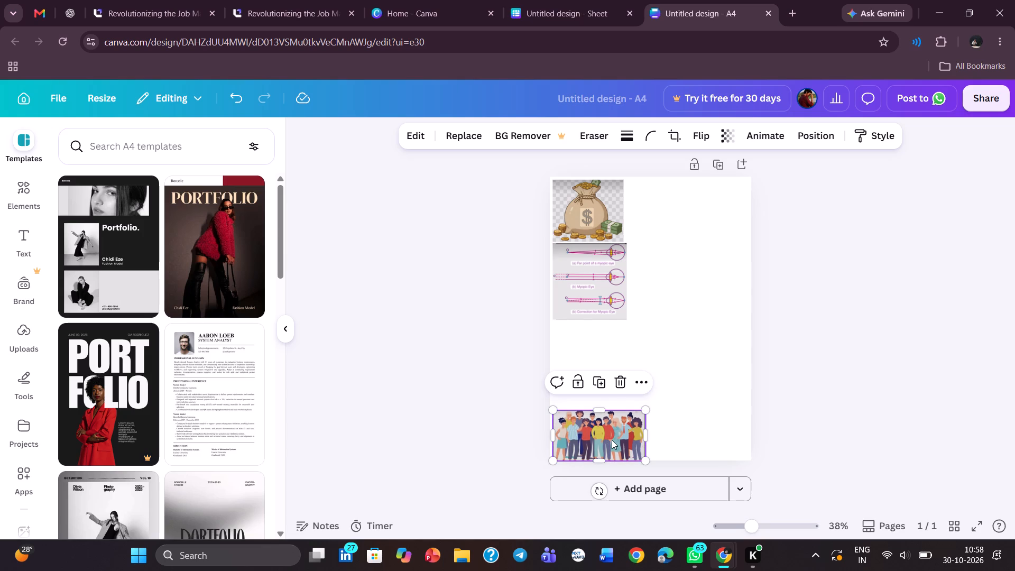
left_click(612, 440)
key("Up")
key("Up")
key("Up")
left_click(612, 440)
key("Up")
key("Left")
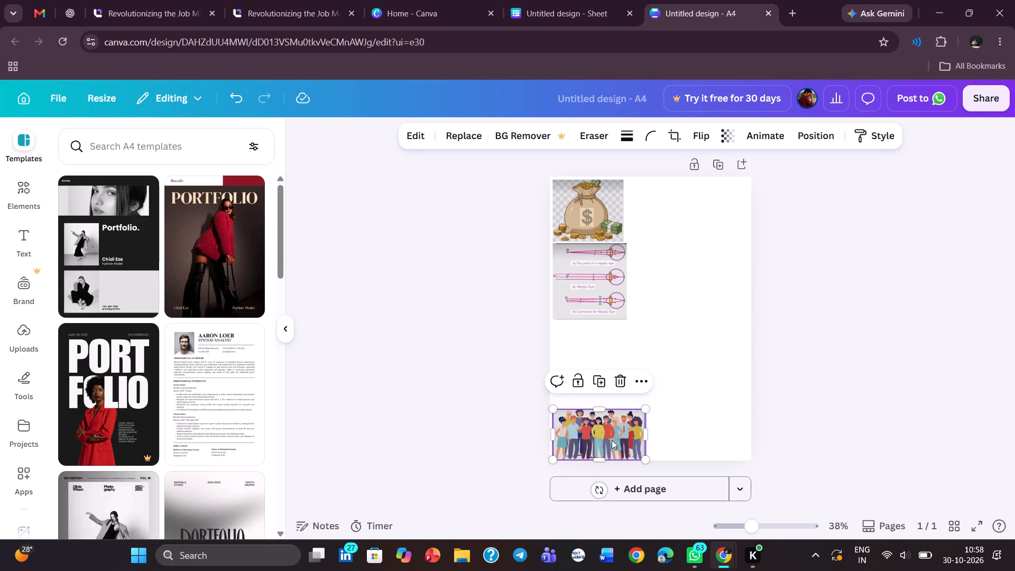
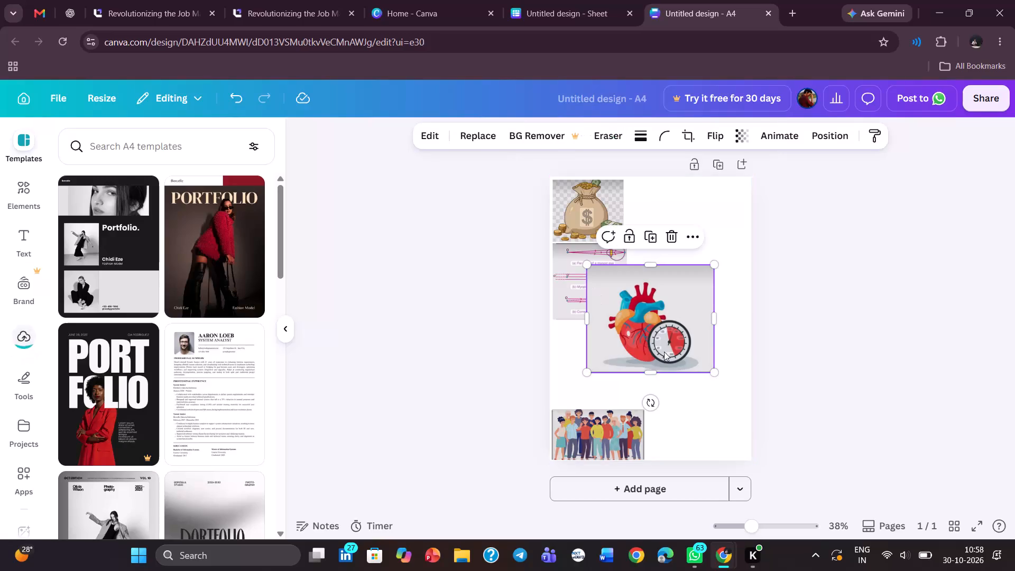
Shrink the heart-and-clock image to about the money bag image's width and place it just to the money bag's right.
left_click_drag(712, 263, 680, 282)
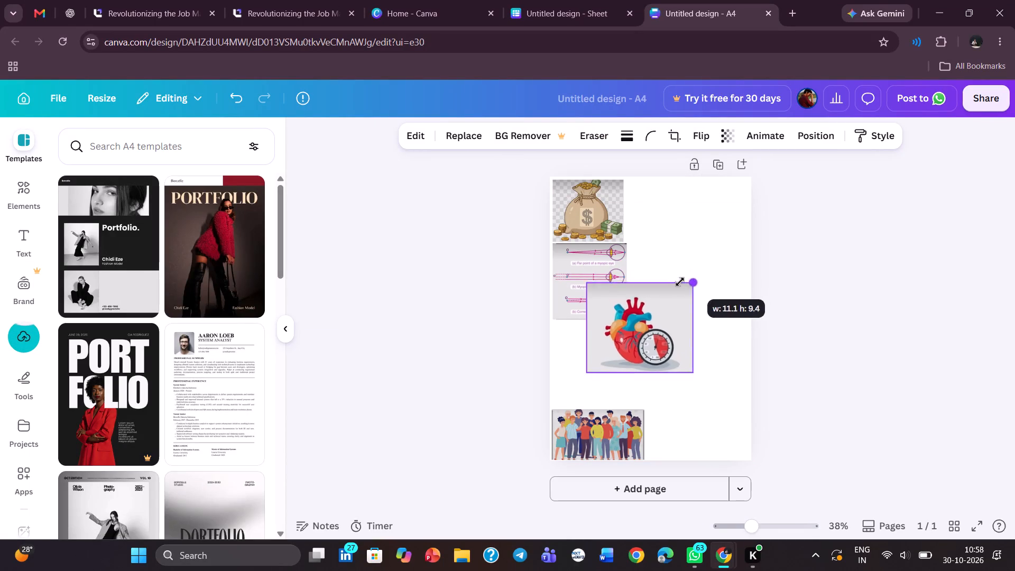
left_click_drag(680, 282, 655, 309)
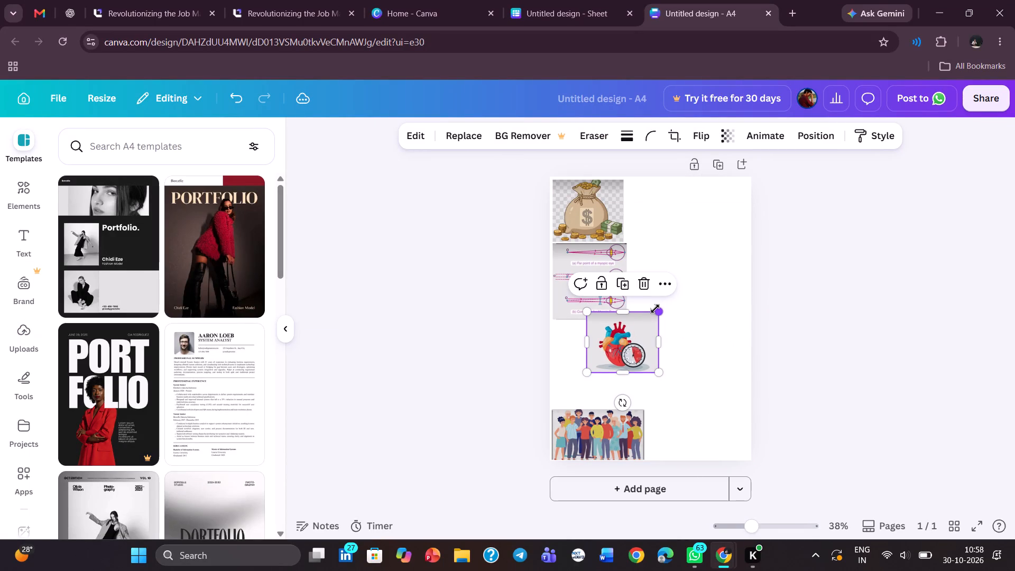
left_click_drag(632, 339, 707, 406)
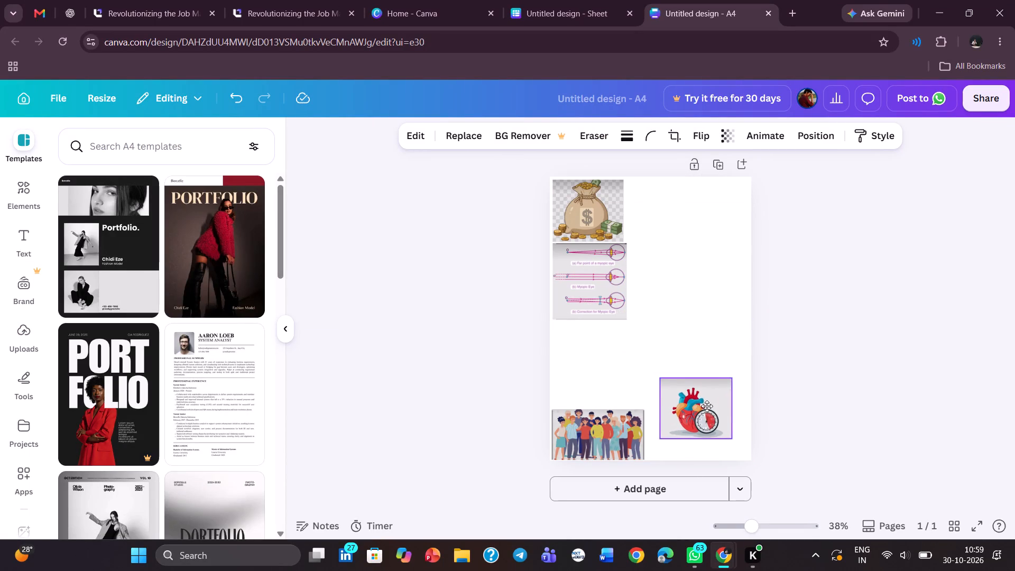
left_click_drag(707, 406, 671, 211)
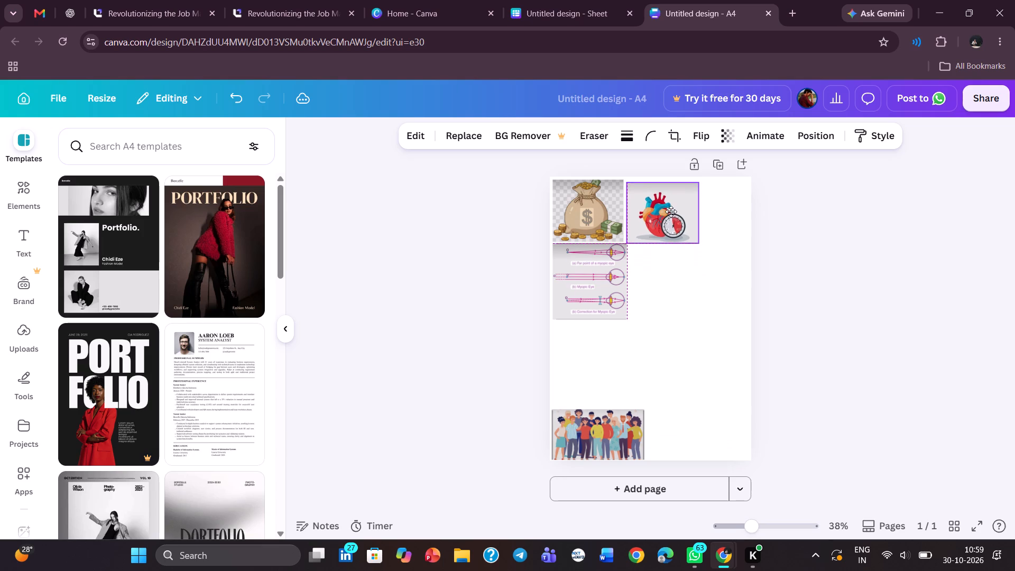
left_click_drag(671, 211, 670, 211)
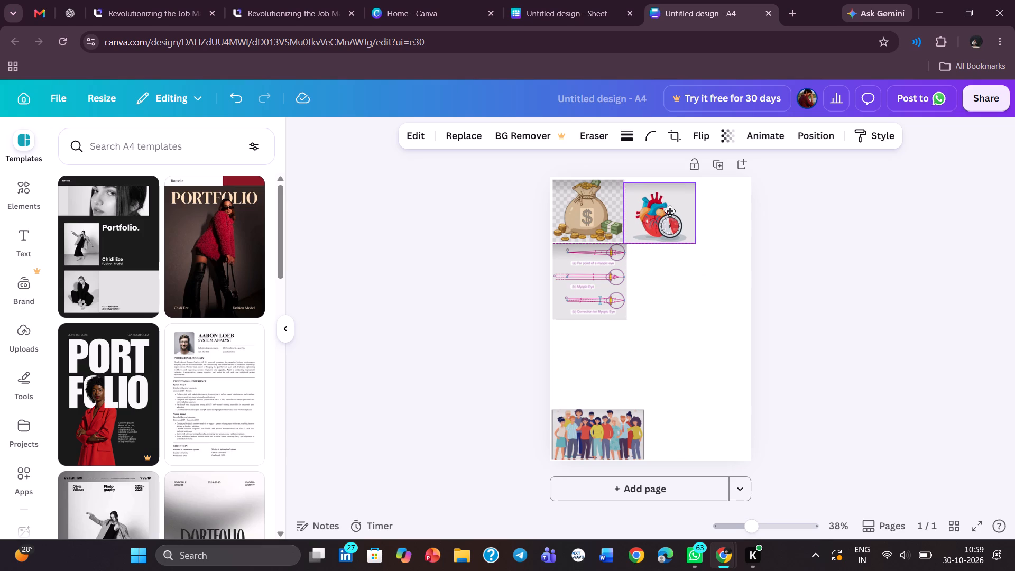
left_click_drag(670, 211, 673, 209)
Nudge the heart-and-clock image up and left so its top edge aligns with the money bag image, leaving a hairline gap.
key("Up")
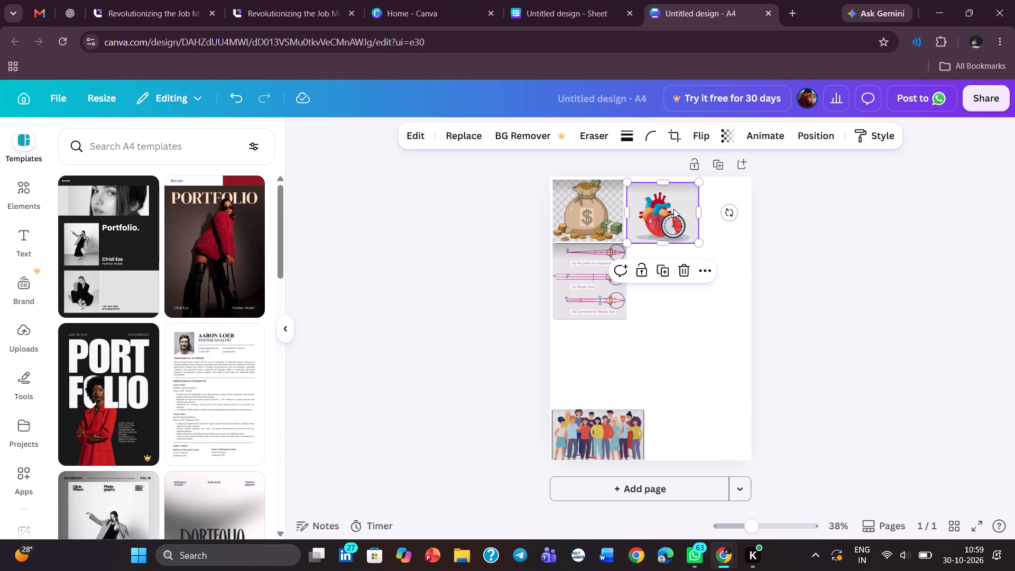
key("Left")
key("Left")
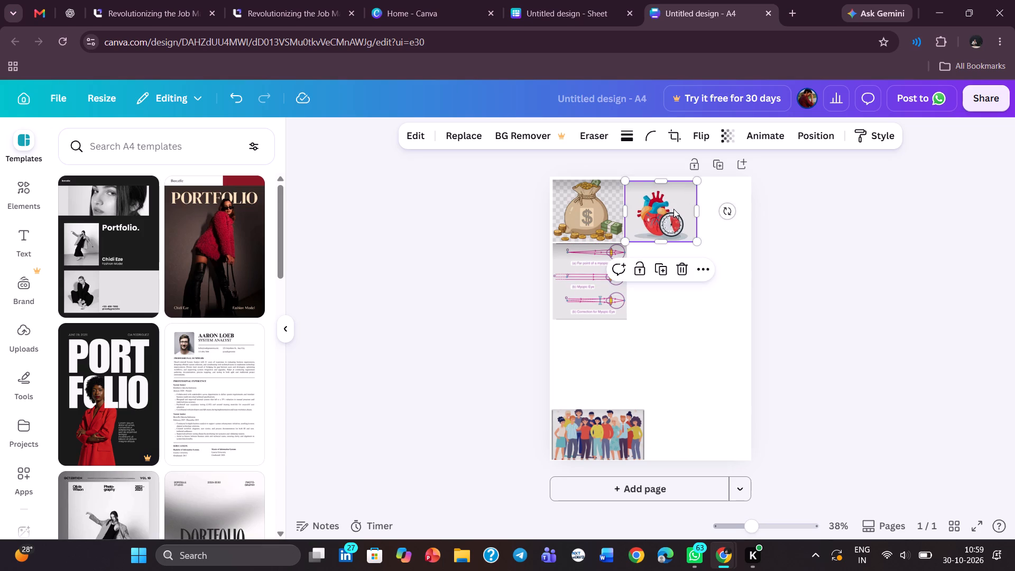
key("Up")
key("Up")
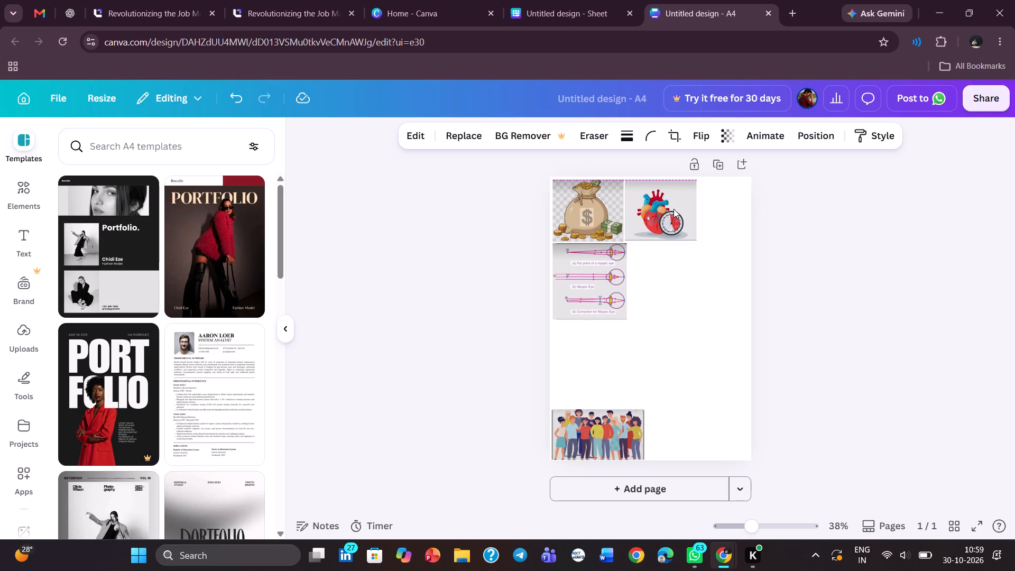
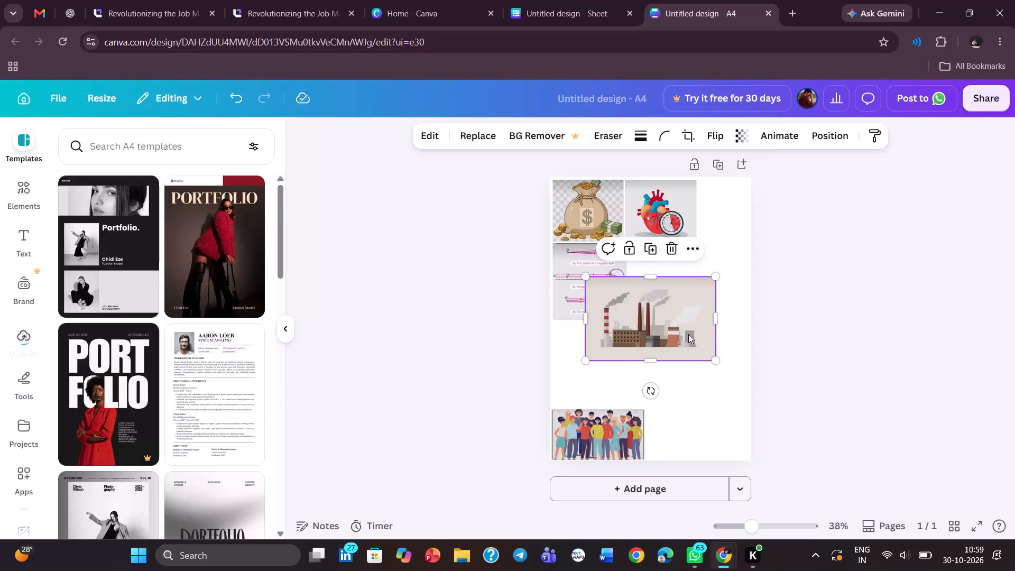
Shrink the factory image to about 9.6 wide, roughly matching the group of people image, and bring its bottom edge up slightly.
left_click_drag(717, 277, 710, 284)
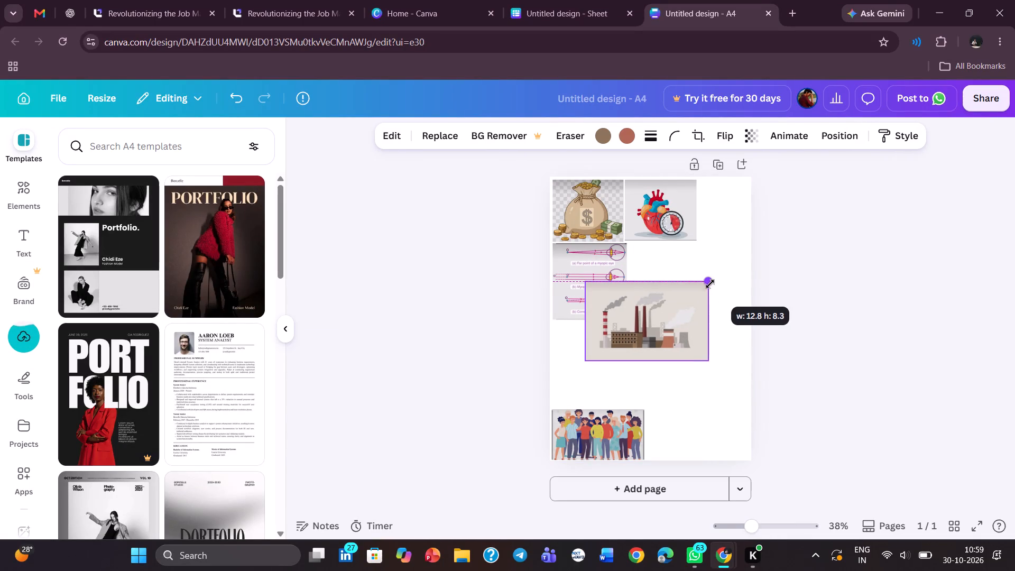
left_click_drag(710, 284, 679, 303)
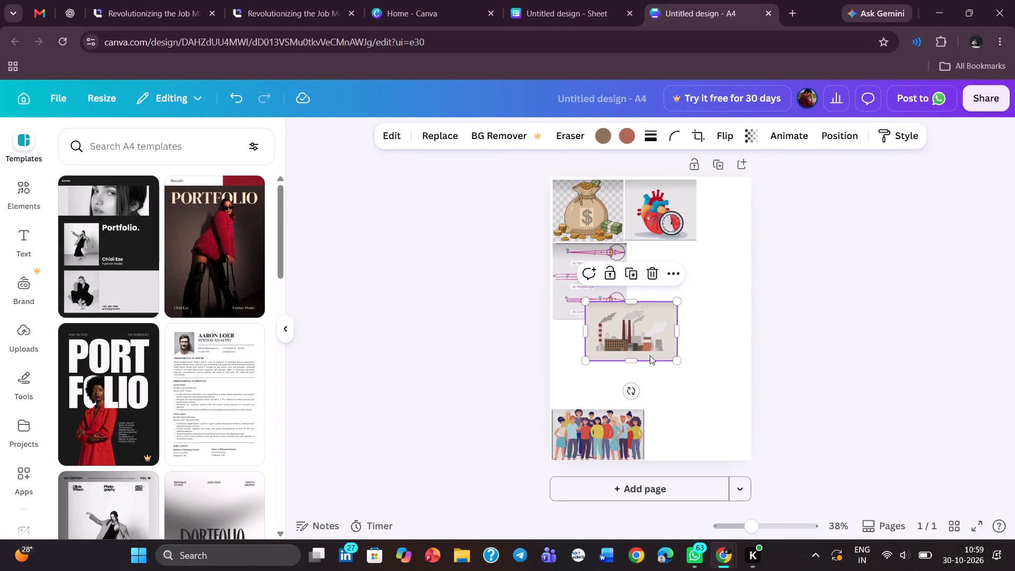
left_click(633, 364)
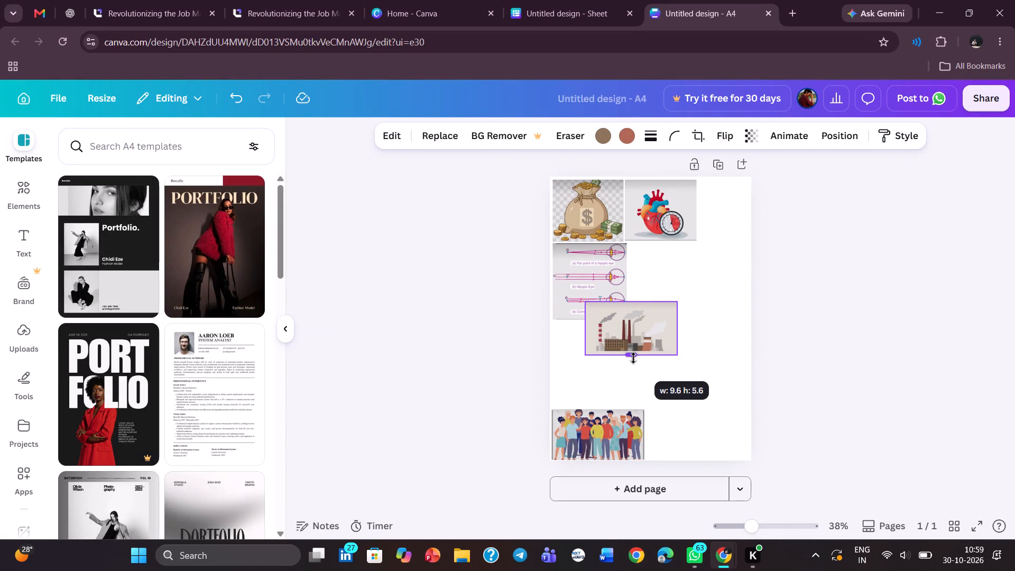
left_click(629, 305)
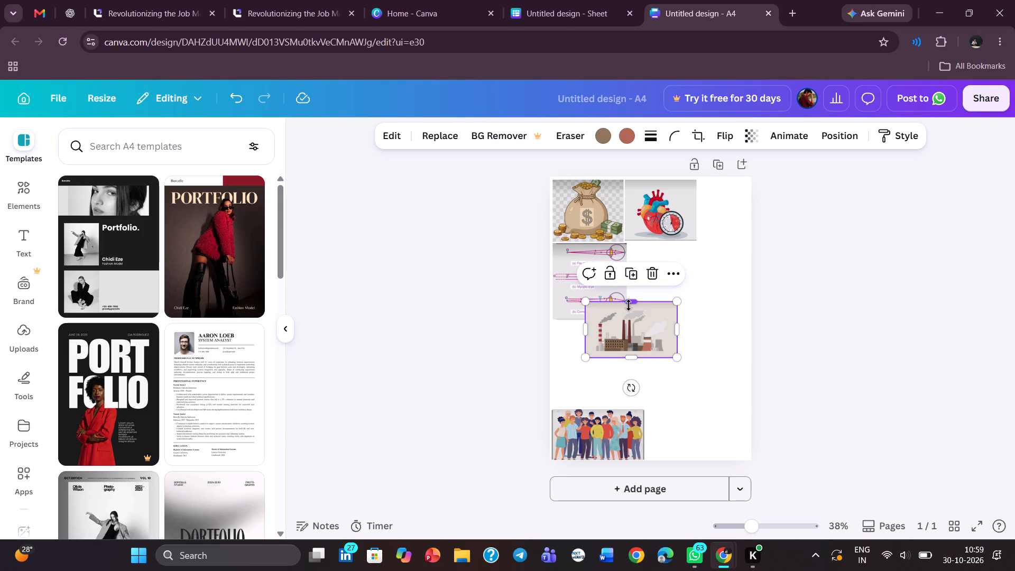
Narrow the factory image slightly and rotate it a quarter turn counterclockwise so it stands in portrait orientation.
left_click(676, 331)
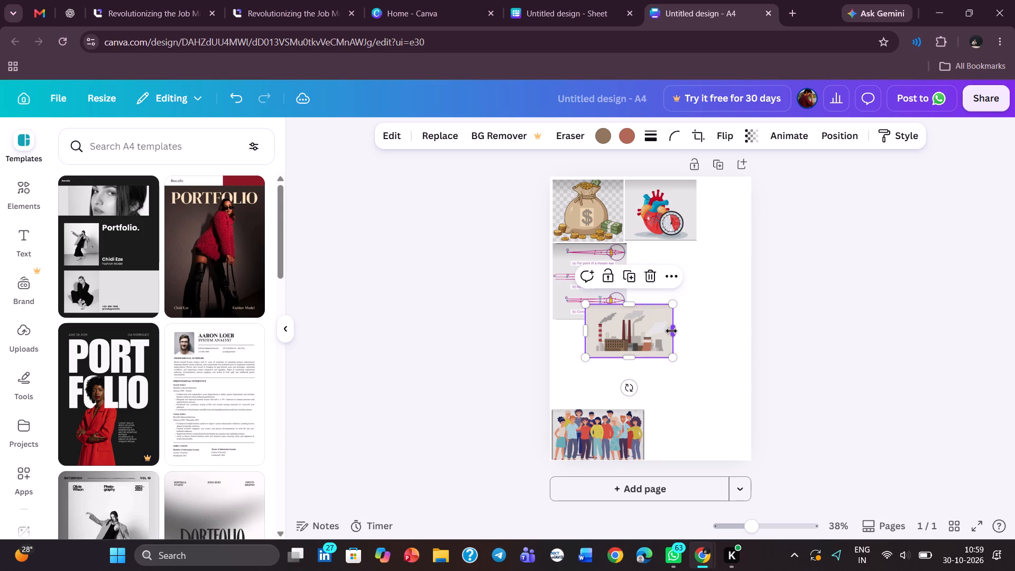
left_click(623, 389)
left_click_drag(623, 389, 667, 335)
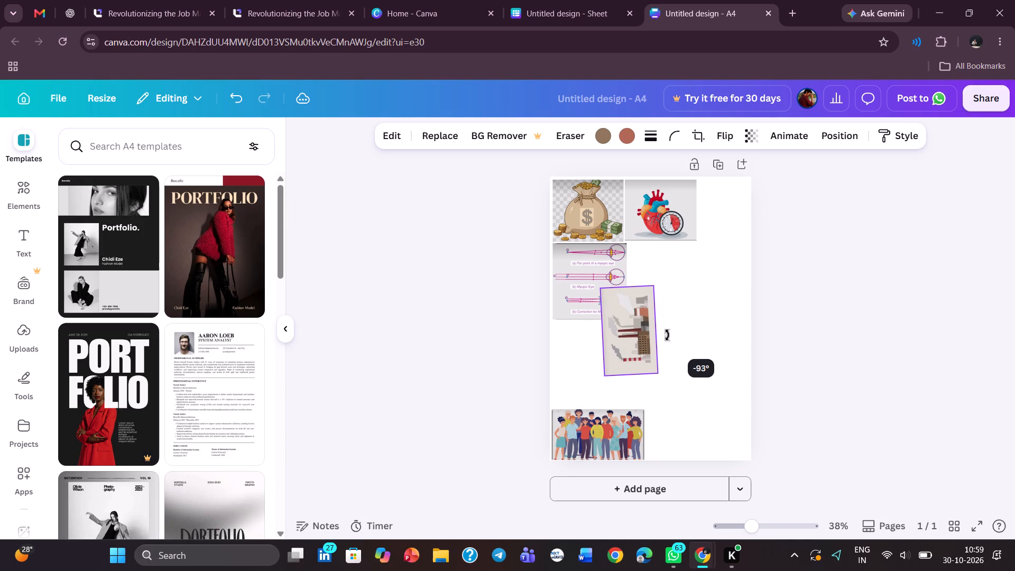
left_click_drag(667, 335, 667, 337)
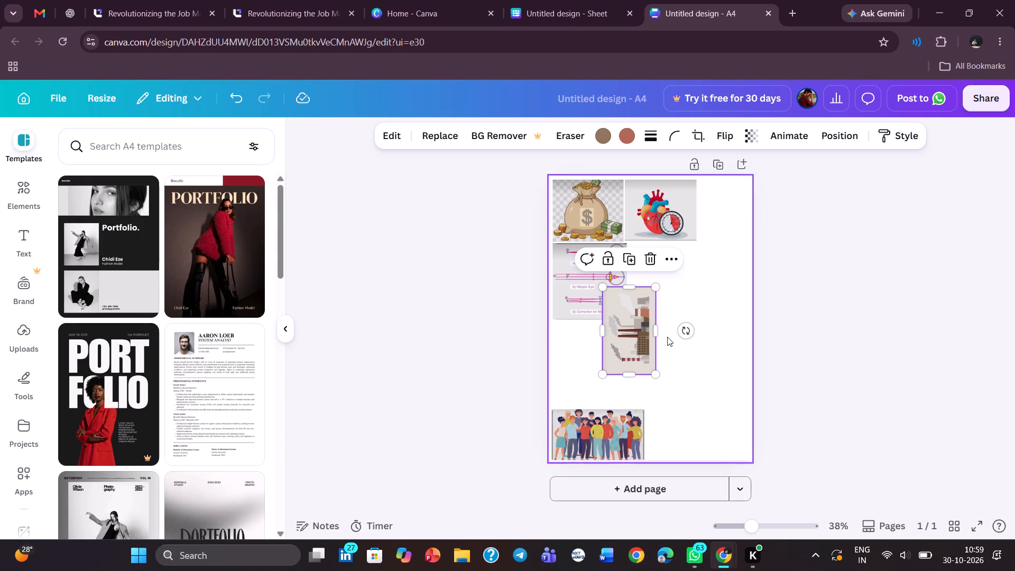
Move the rotated factory image into the page's top-right corner, directly beside the heart image with top edges aligned.
left_click_drag(617, 340, 708, 252)
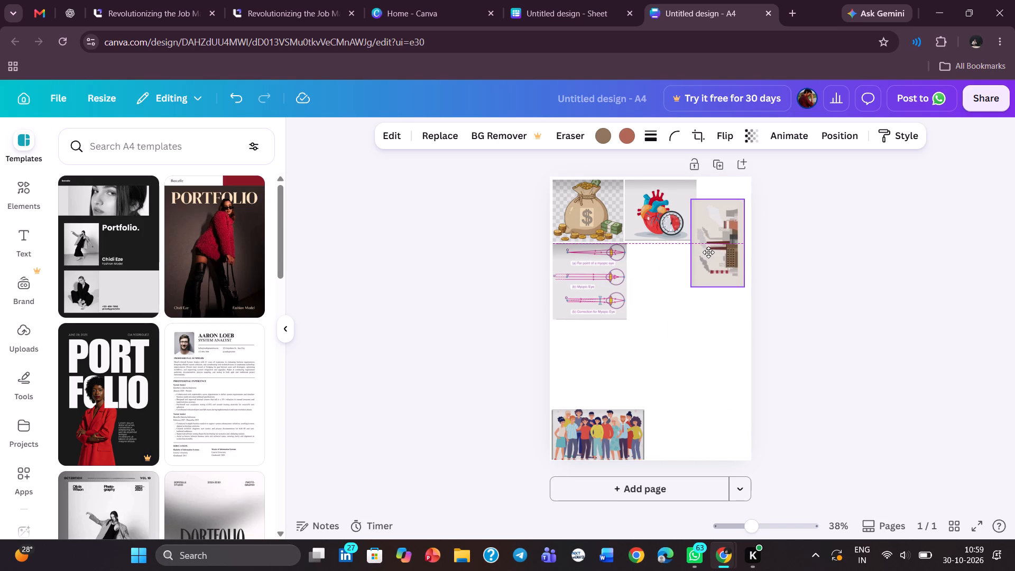
left_click_drag(708, 252, 710, 236)
left_click(799, 328)
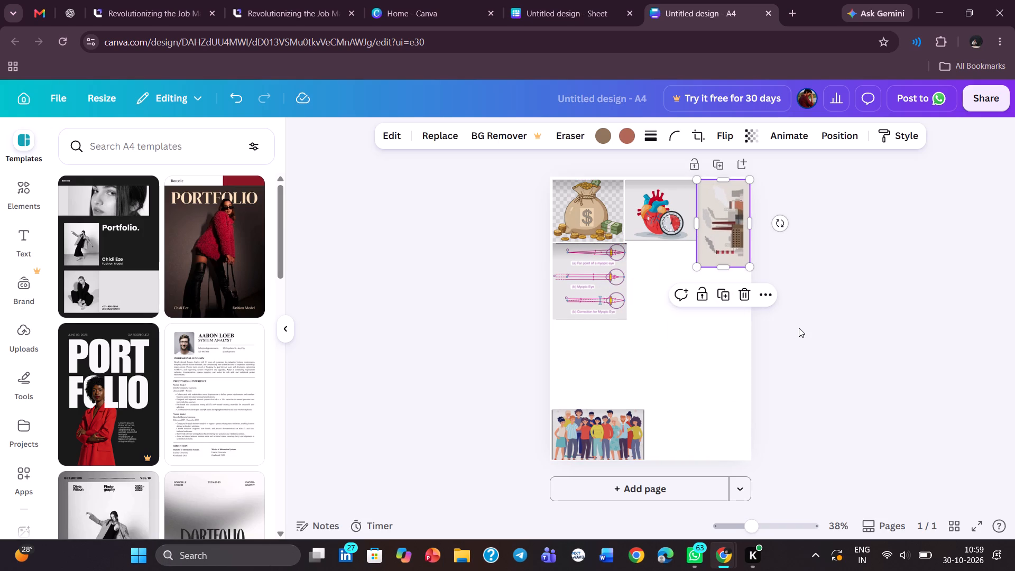
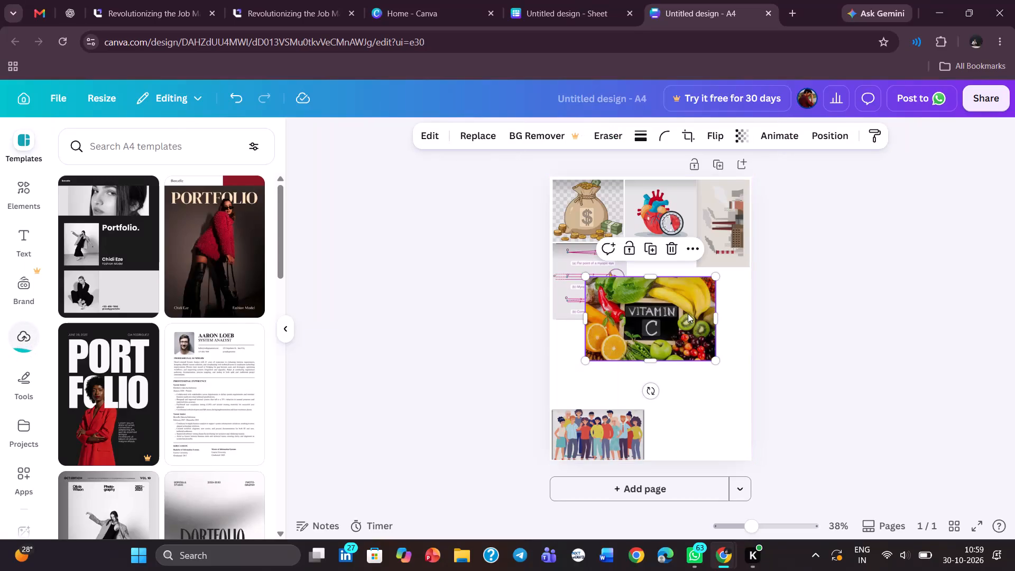
Shrink the Vitamin C image to about 9.6 wide by 6.2 high and place it beside the group of people at the page's bottom.
left_click_drag(717, 278, 677, 301)
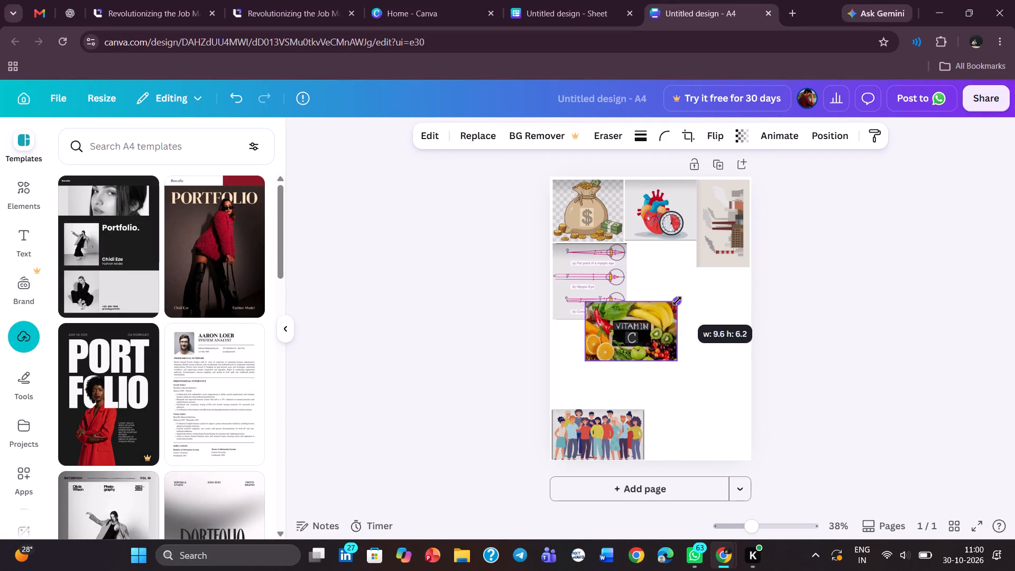
left_click_drag(618, 333, 690, 413)
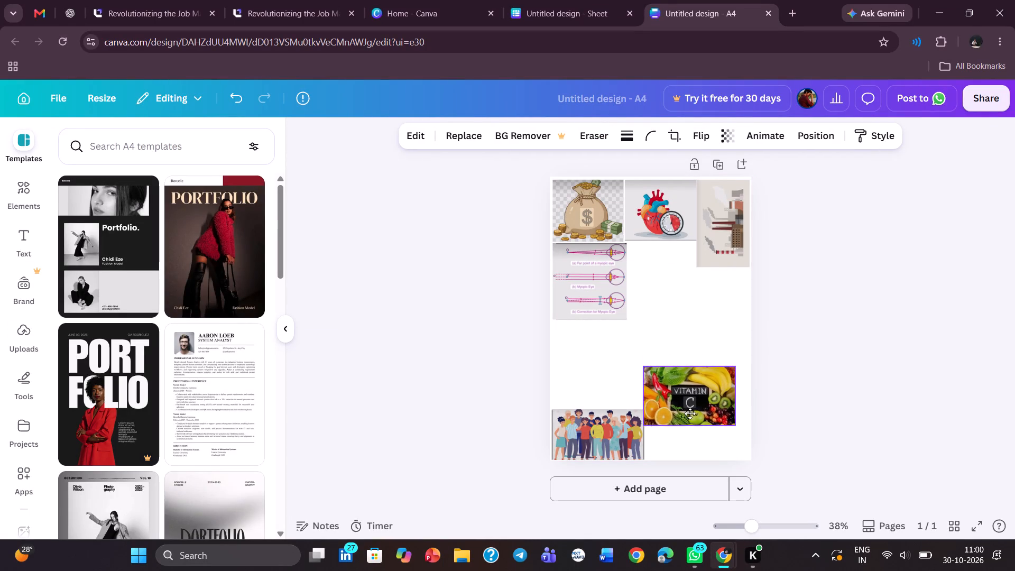
left_click_drag(690, 413, 680, 433)
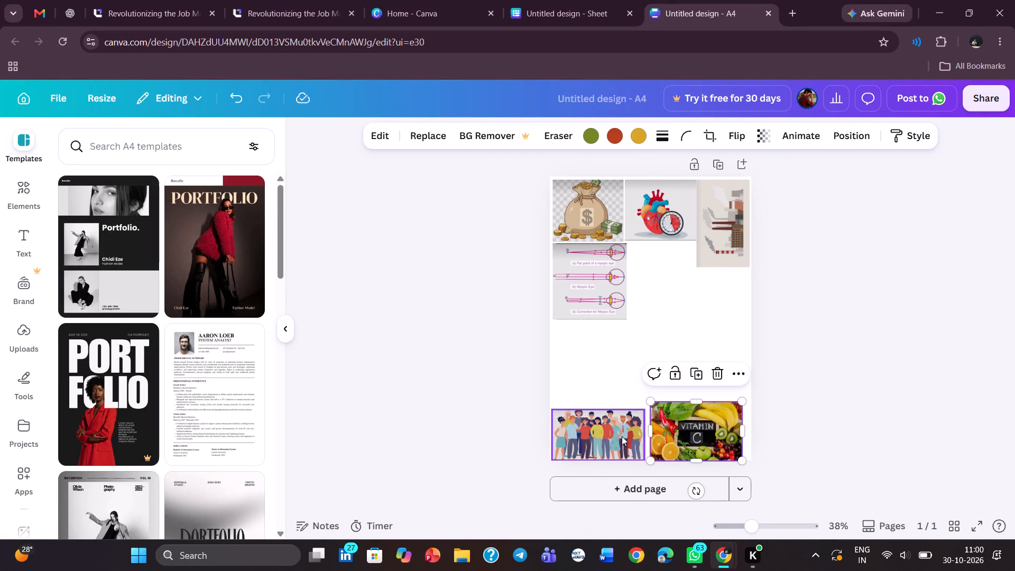
Enlarge the group-of-people image to about 10.3 wide by 5.6 high, extending its edge to meet the Vitamin C image.
left_click(620, 436)
left_click(643, 409)
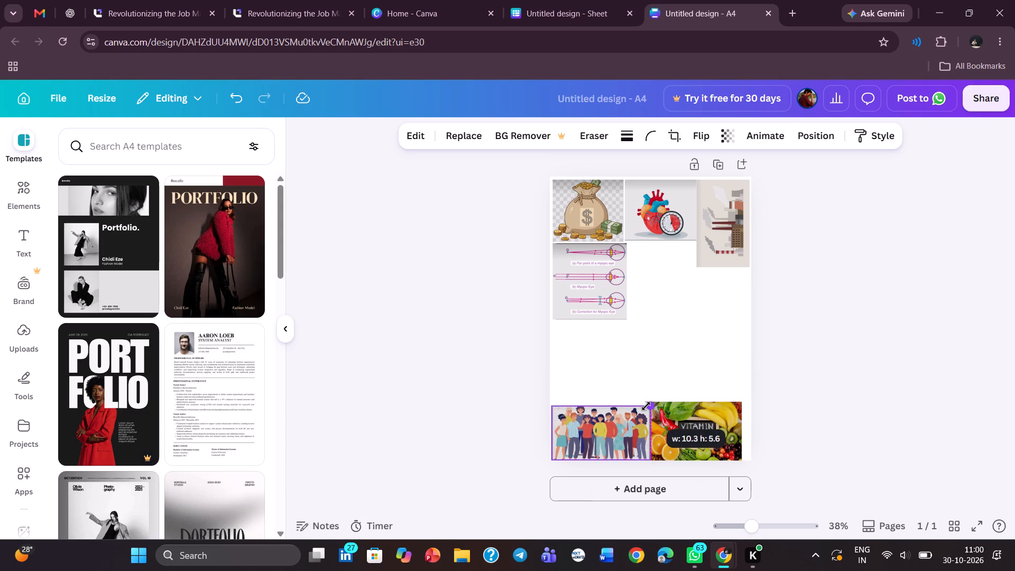
Nudge the Vitamin C image slightly right, leaving a narrow gap between it and the group-of-people image.
left_click(709, 417)
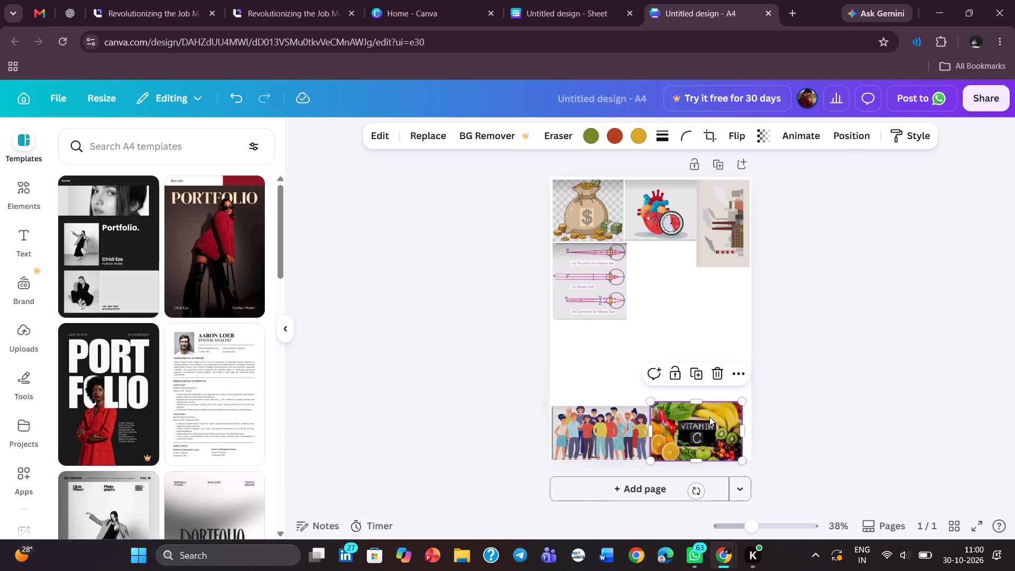
key("Right")
key("Right")
key("Right")
key("Right")
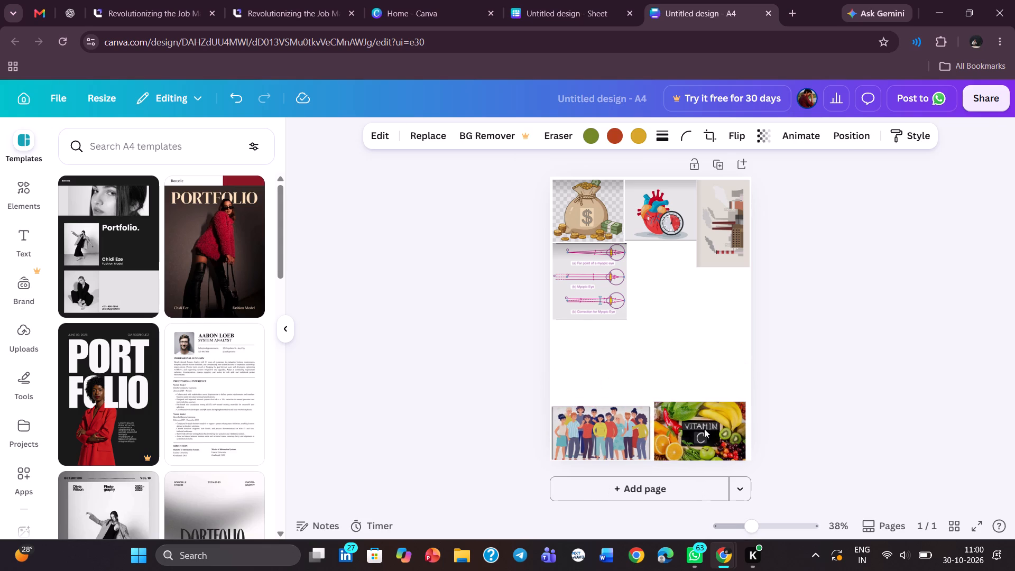
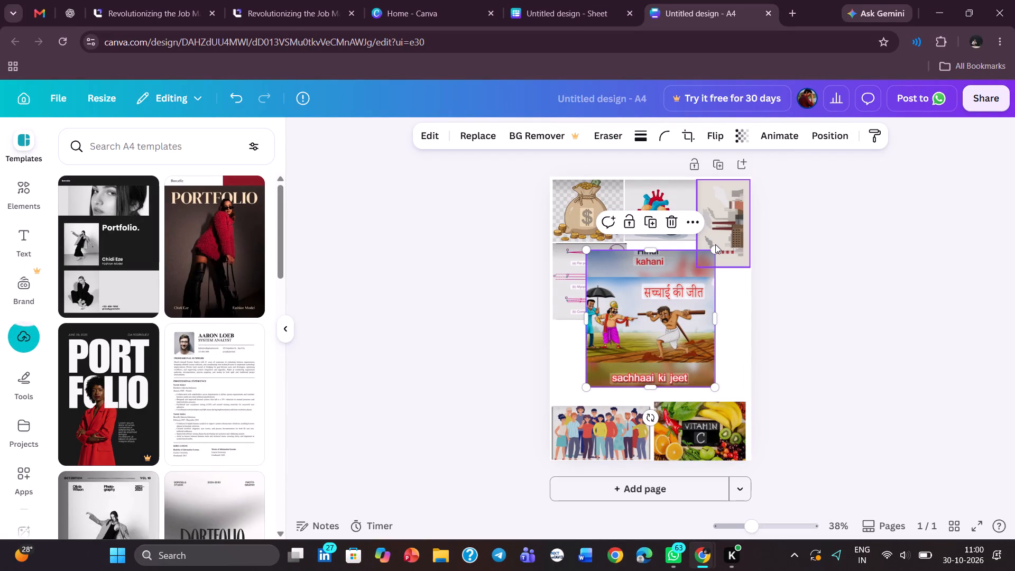
Shrink the Hindi kahani image to slightly wider than the myopic eye diagram and place it between that diagram and the people image, left edges aligned.
left_click_drag(715, 252, 689, 304)
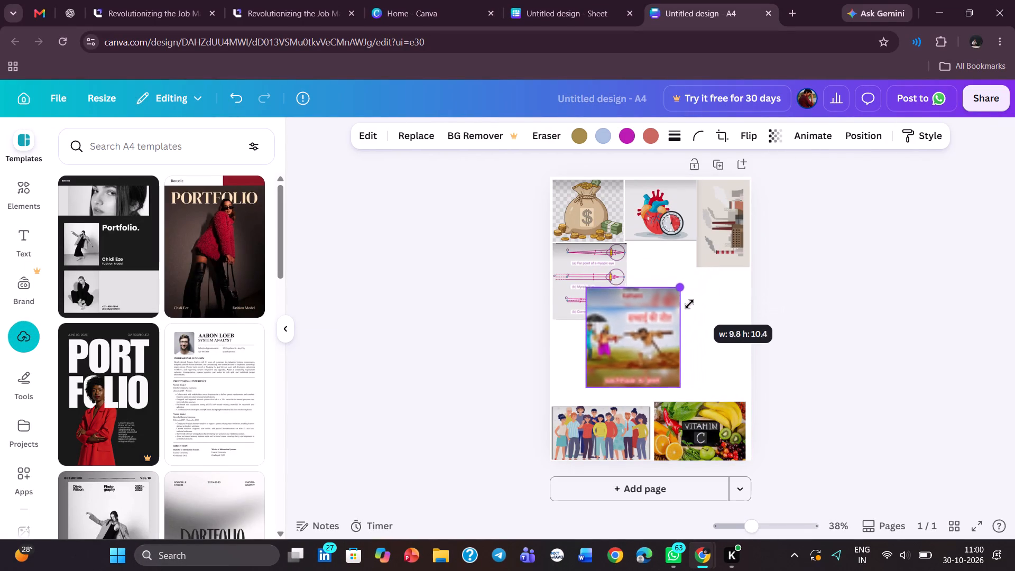
left_click_drag(689, 304, 688, 305)
left_click_drag(628, 338, 628, 348)
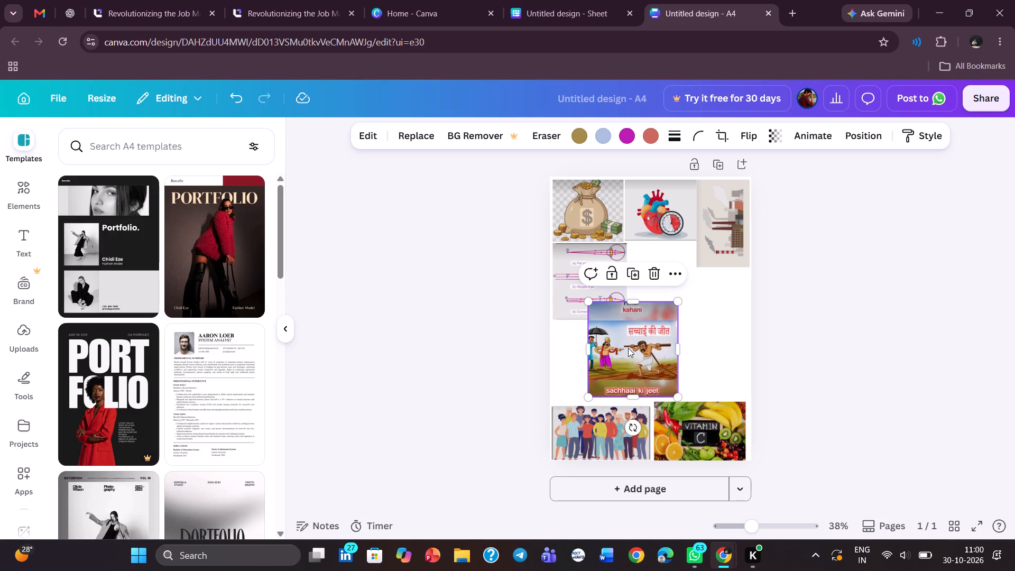
left_click_drag(676, 302, 670, 321)
left_click_drag(622, 338, 598, 348)
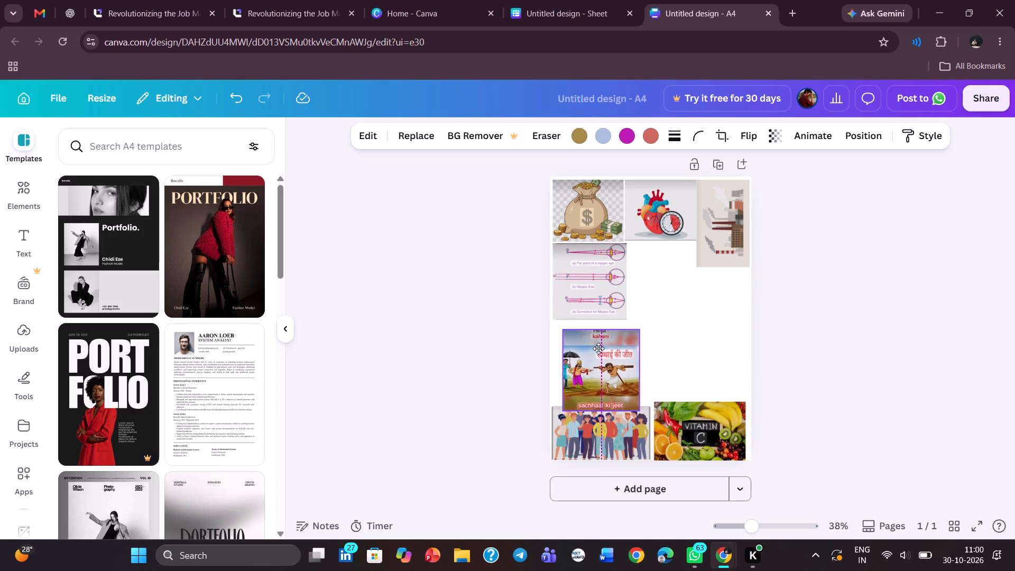
left_click_drag(598, 348, 587, 344)
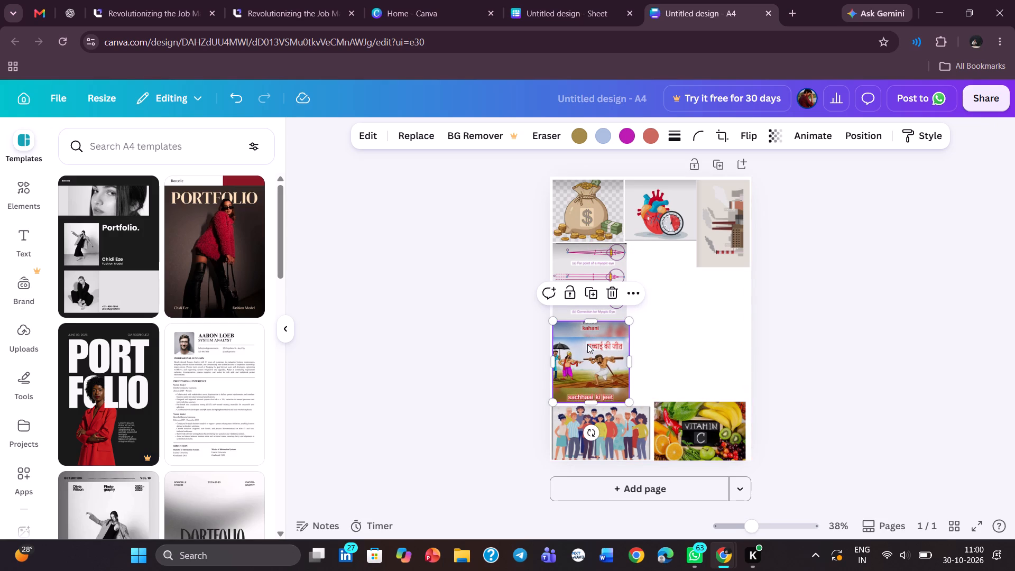
Enlarge the Hindi kahani image slightly to fill the space above the people image and nudge it down, leaving a hairline gap below the eye diagram.
left_click(628, 320)
key("Down")
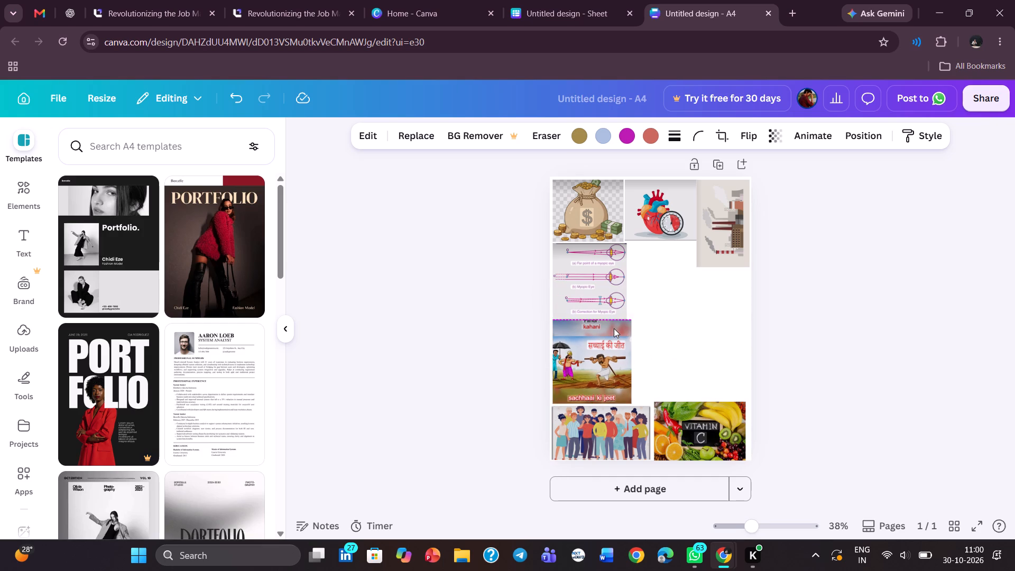
key("Down")
key("Up")
key("Down")
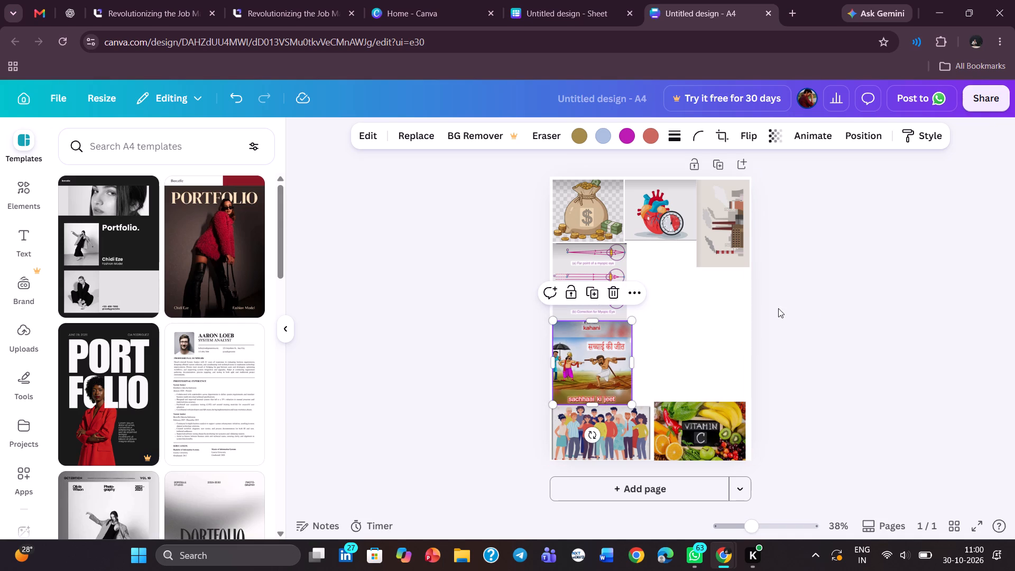
left_click(827, 312)
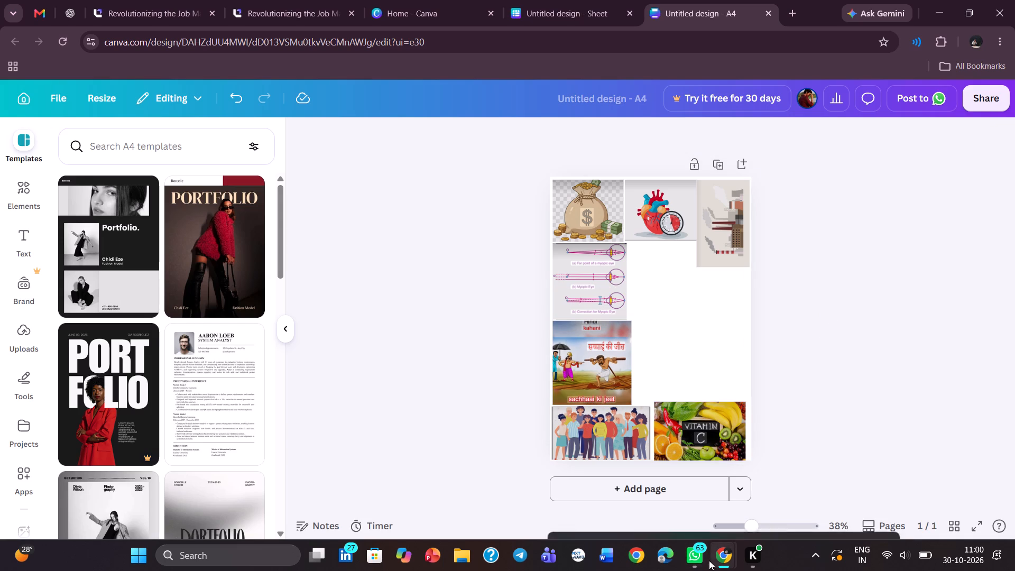
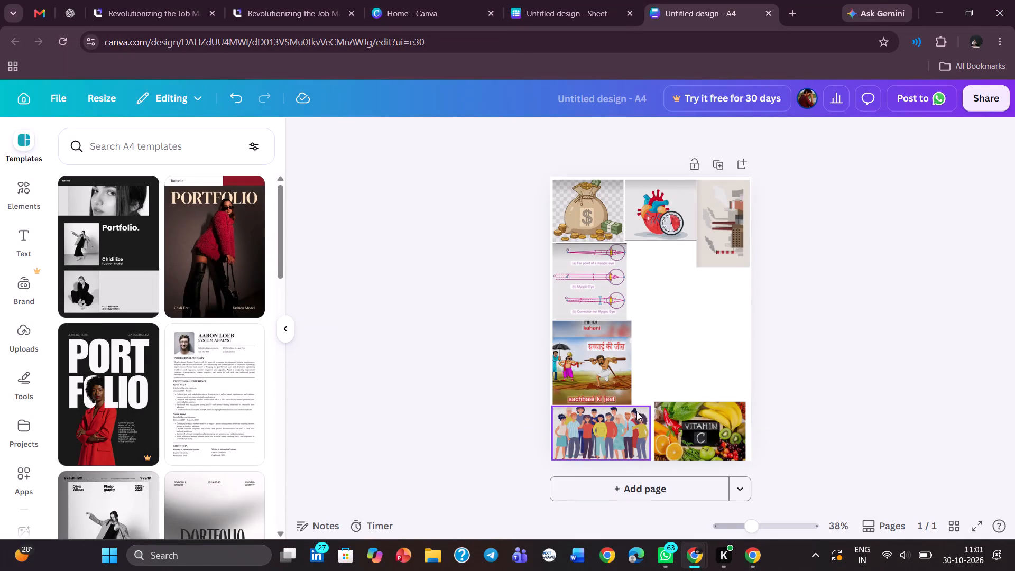
Paste the copied Jersey poster image onto the page and shrink it proportionally to about the heart image's width.
key("ctrl+v")
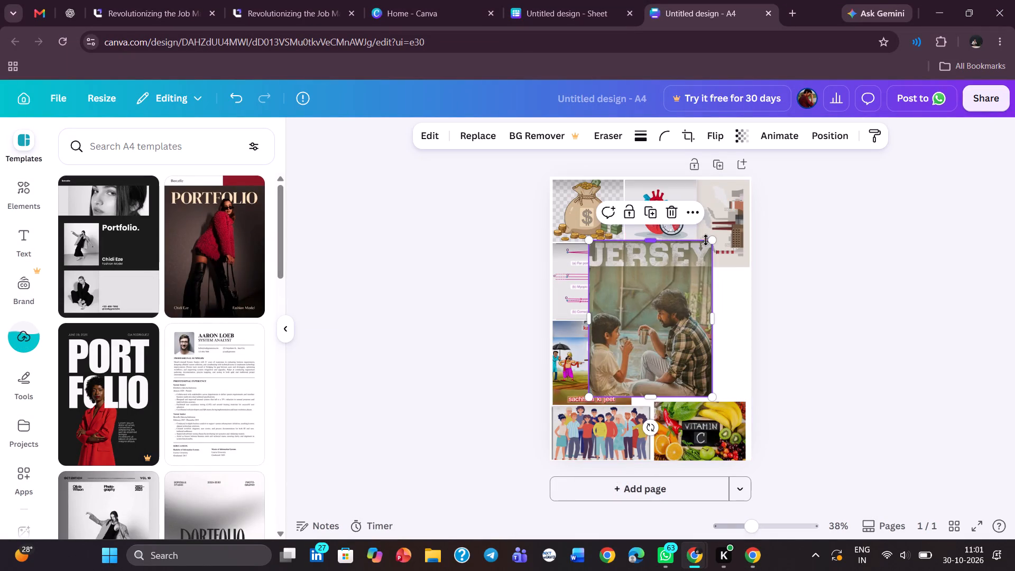
left_click_drag(713, 239, 672, 318)
Place the Jersey poster directly beneath the heart image, beside the myopic eye diagram, nudging it up to close the gap.
left_click_drag(621, 366, 654, 305)
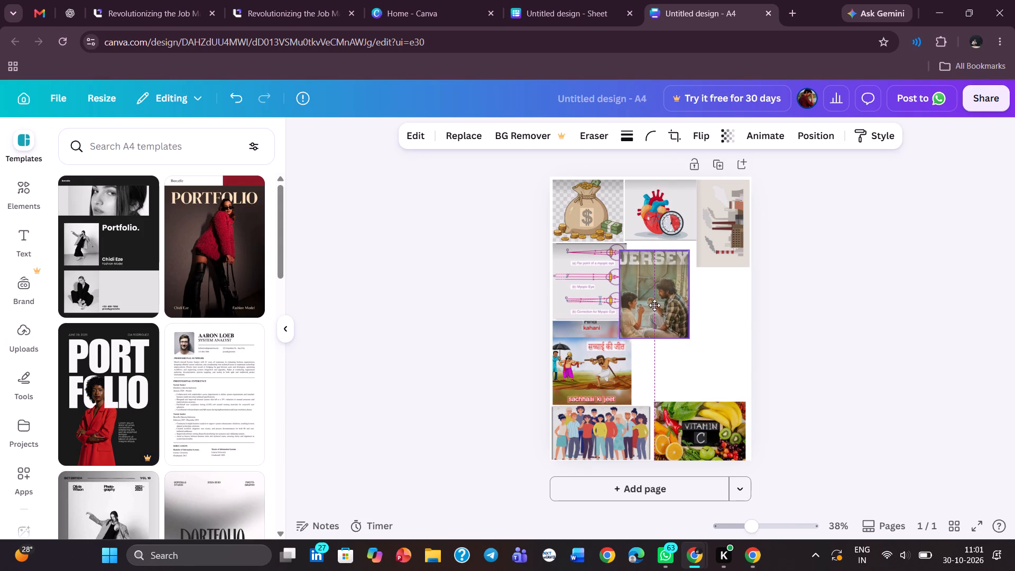
left_click_drag(654, 305, 660, 301)
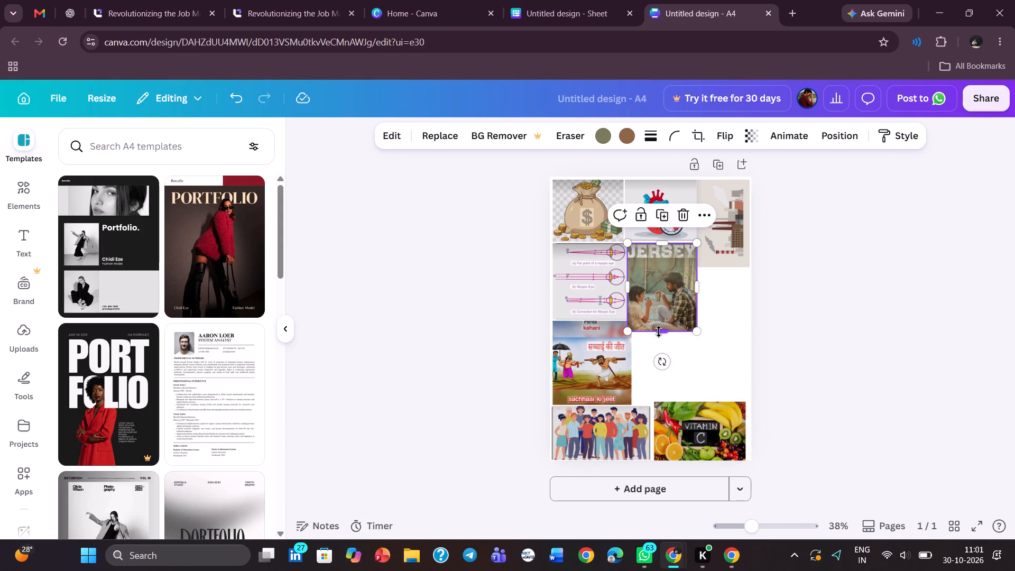
left_click(659, 331)
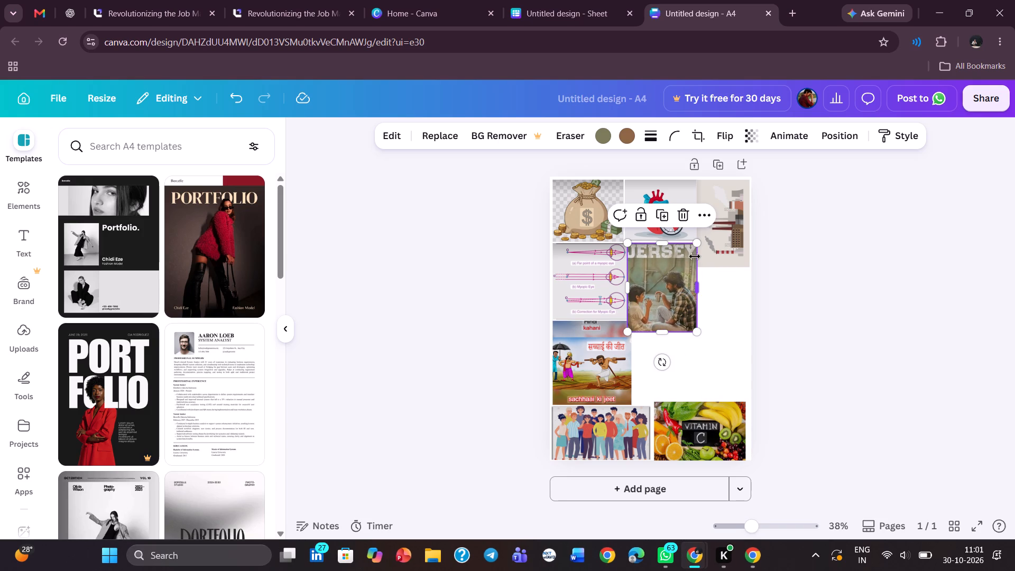
key("Up")
key("Up")
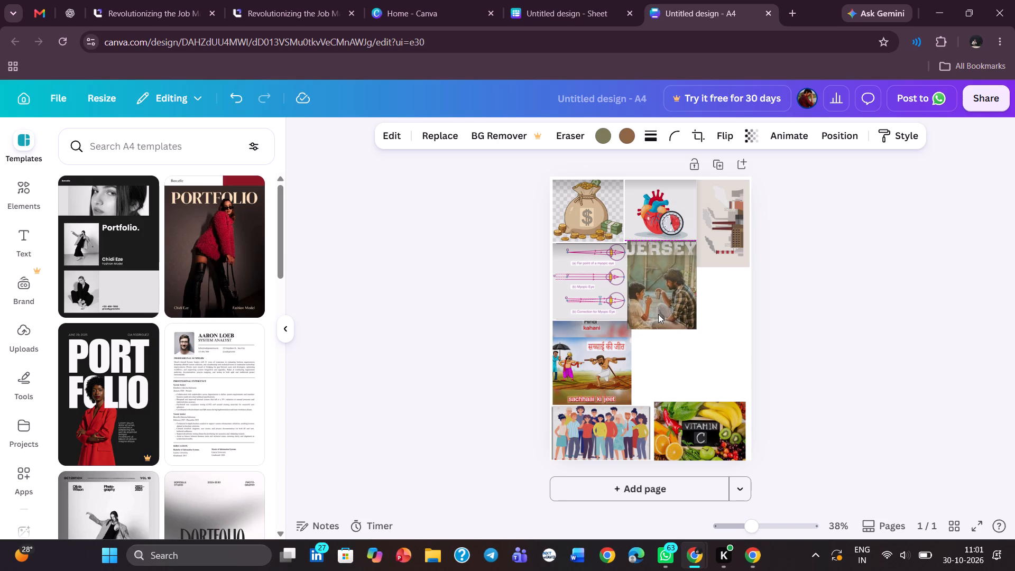
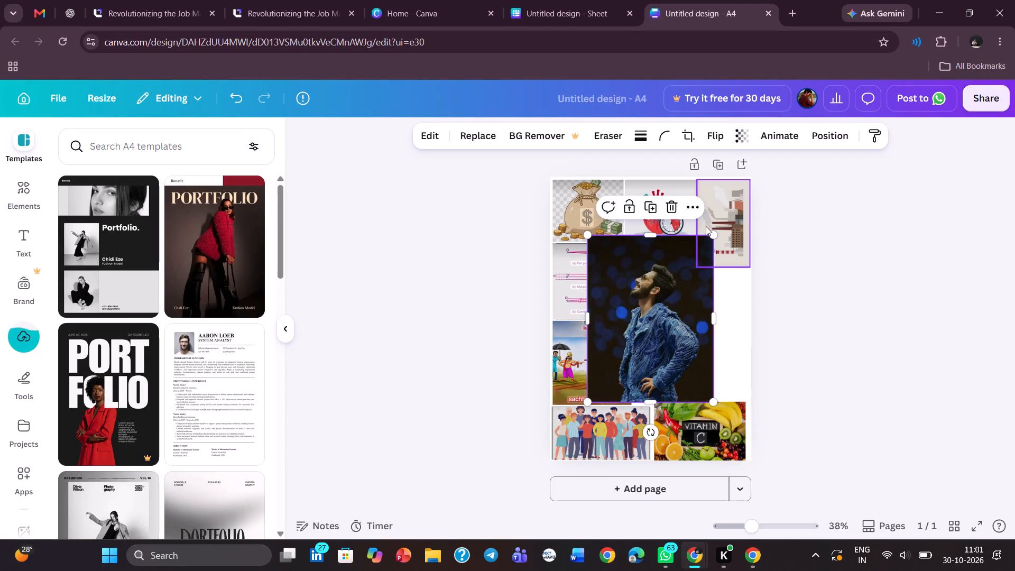
Shrink the denim-jacket man photo to about two-thirds size and place it directly below the factory image, left edge aligned with the Vitamin C image.
left_click_drag(709, 234, 680, 281)
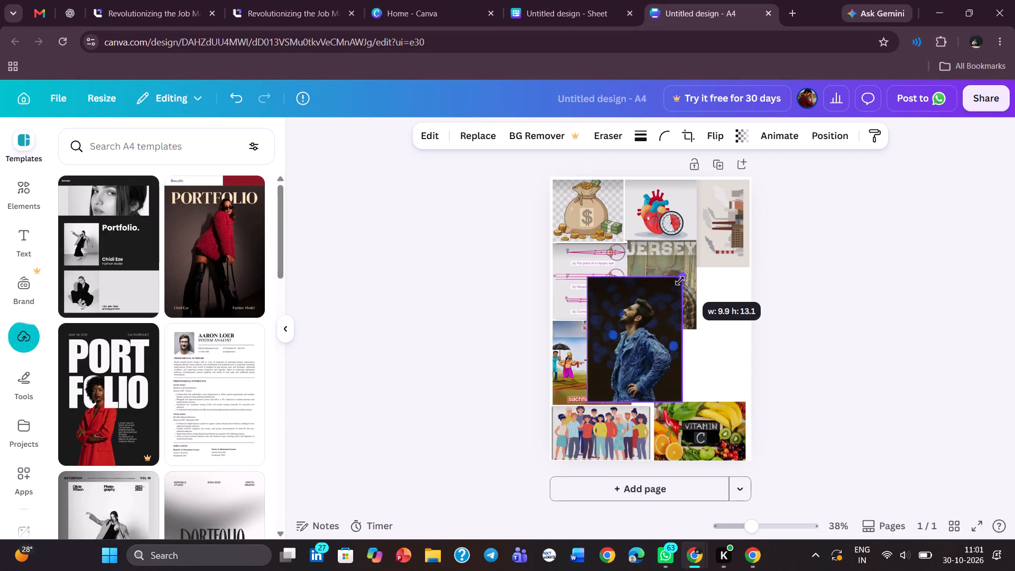
left_click_drag(680, 281, 671, 297)
left_click_drag(625, 362, 681, 349)
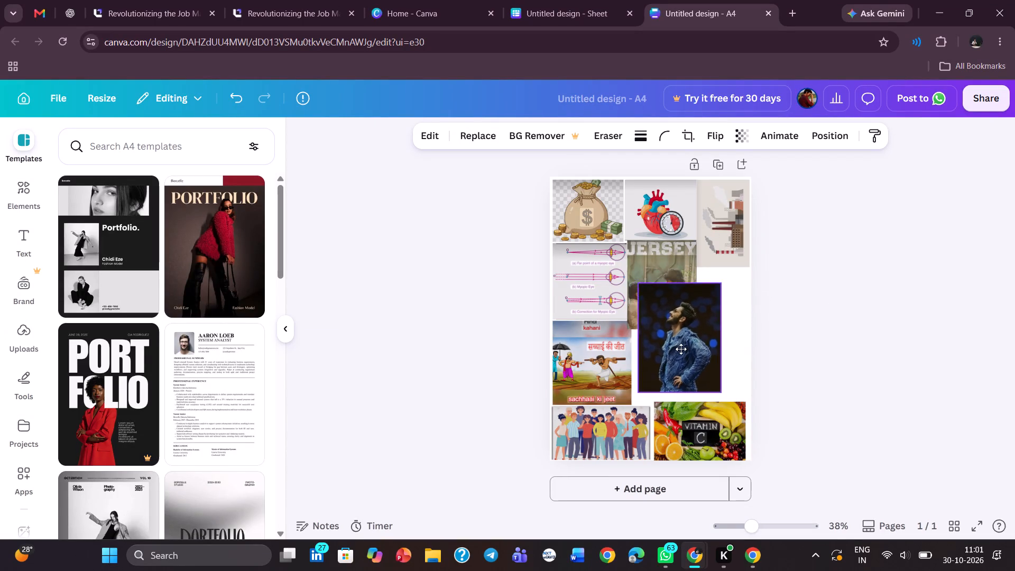
left_click_drag(681, 349, 718, 335)
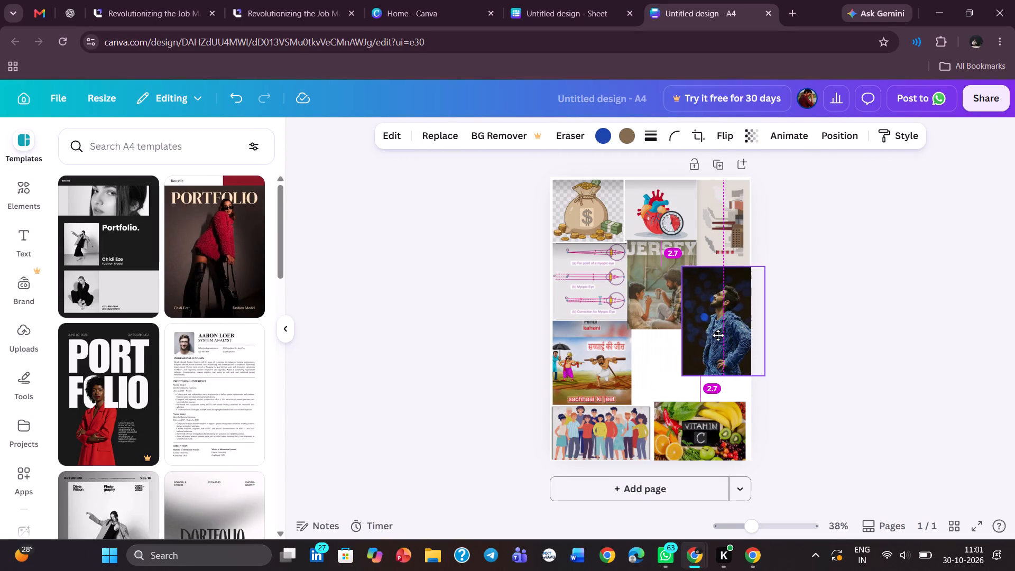
left_click_drag(718, 335, 691, 335)
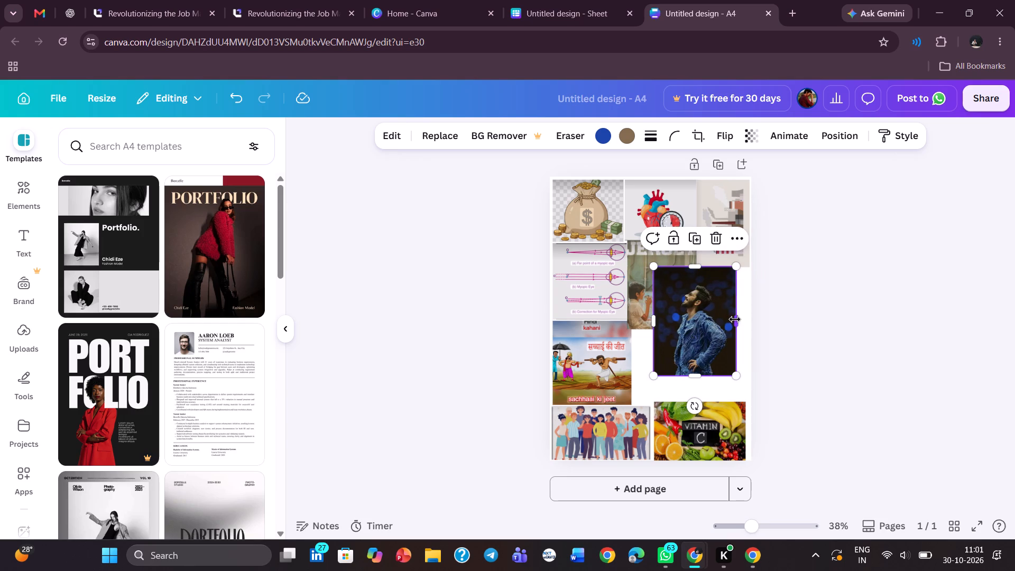
Trim the photo of the man in the denim jacket on both sides and its upper edge, to about 7.2 wide by 10.5 high.
left_click(735, 319)
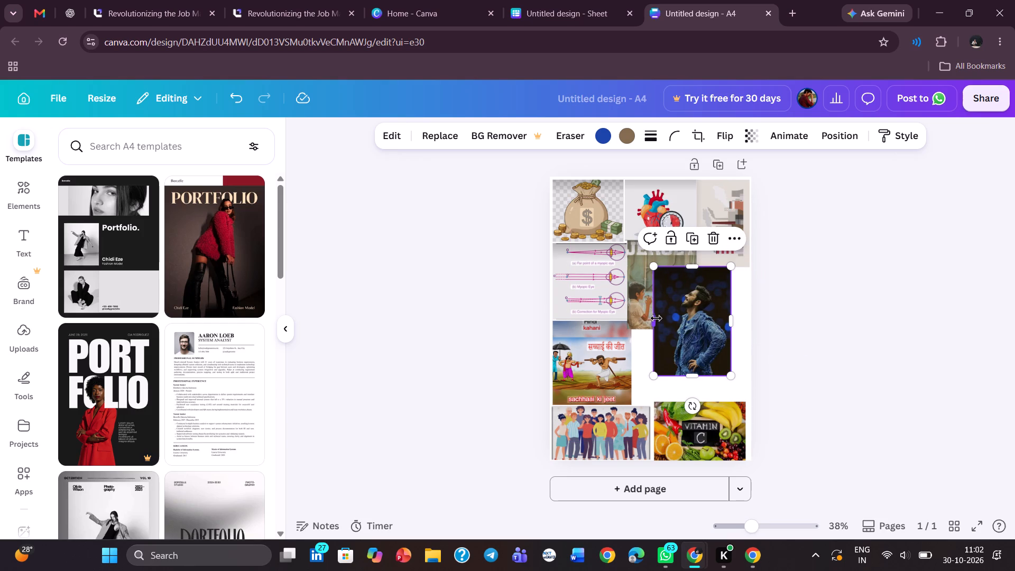
left_click_drag(653, 318, 663, 318)
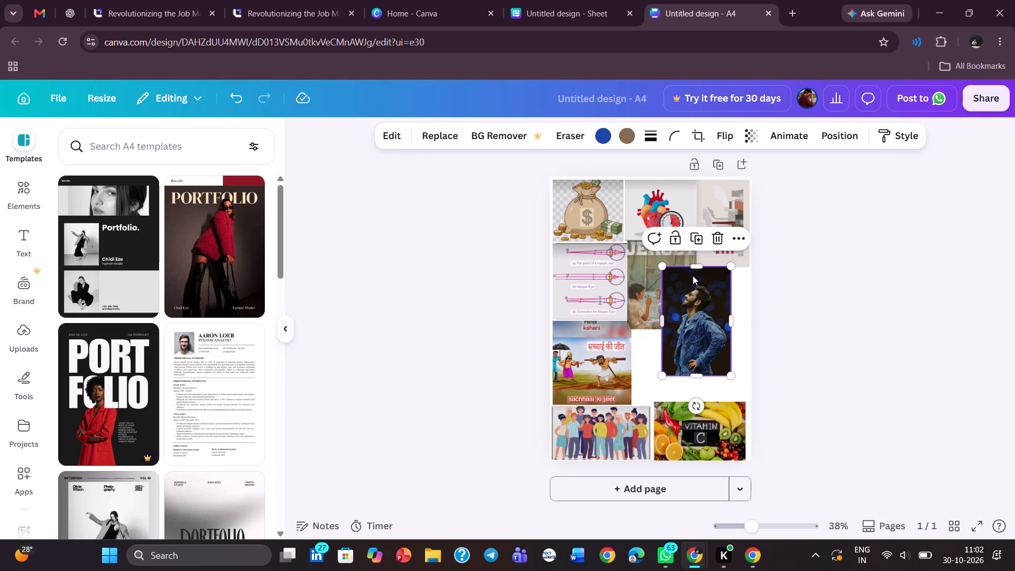
left_click_drag(693, 269, 693, 279)
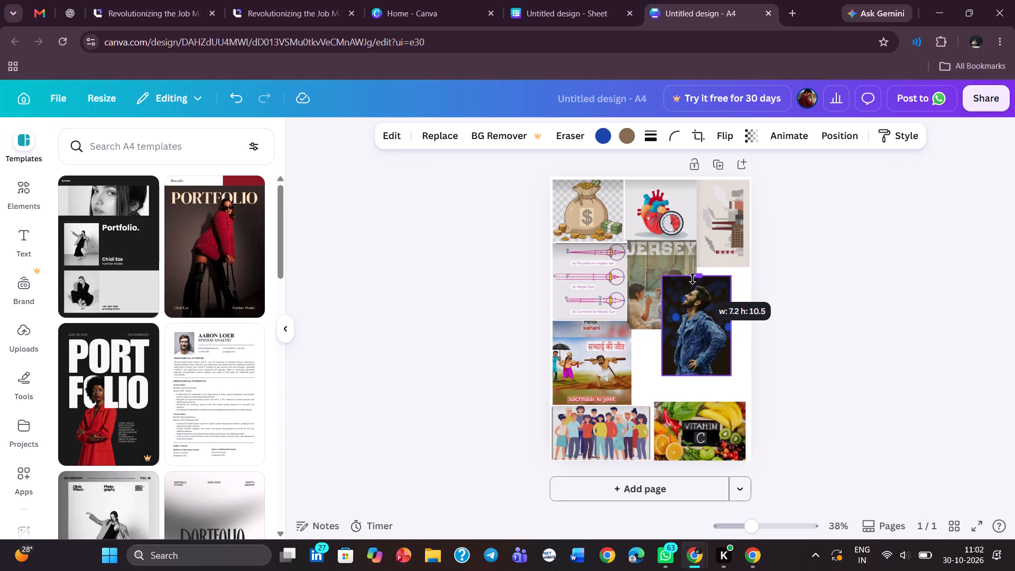
left_click_drag(693, 279, 693, 280)
Move the denim-jacket photo to the page's right edge below the factory image and scale it down to about 5.7 by 8.1.
left_click_drag(684, 325, 691, 323)
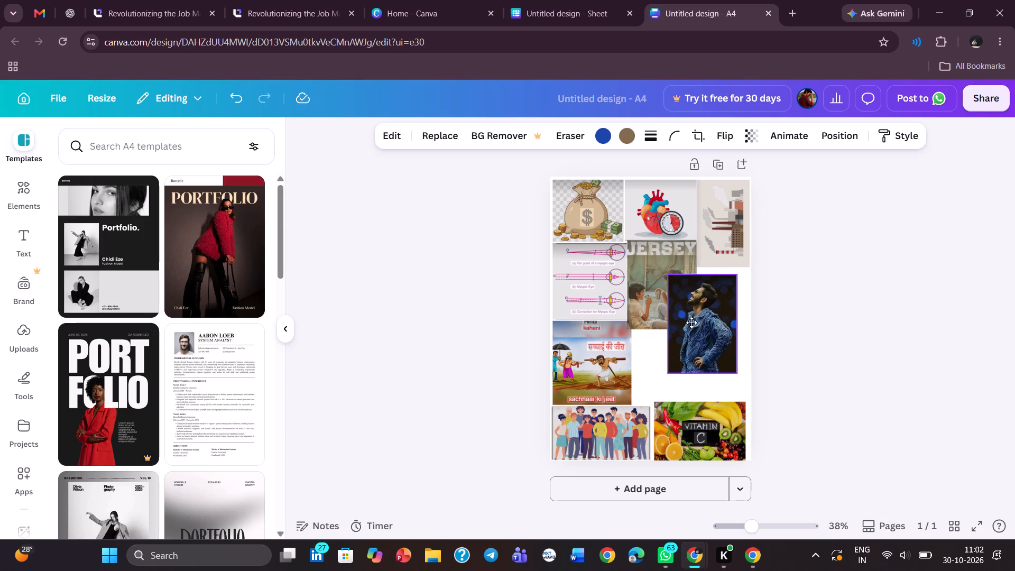
left_click_drag(691, 323, 706, 312)
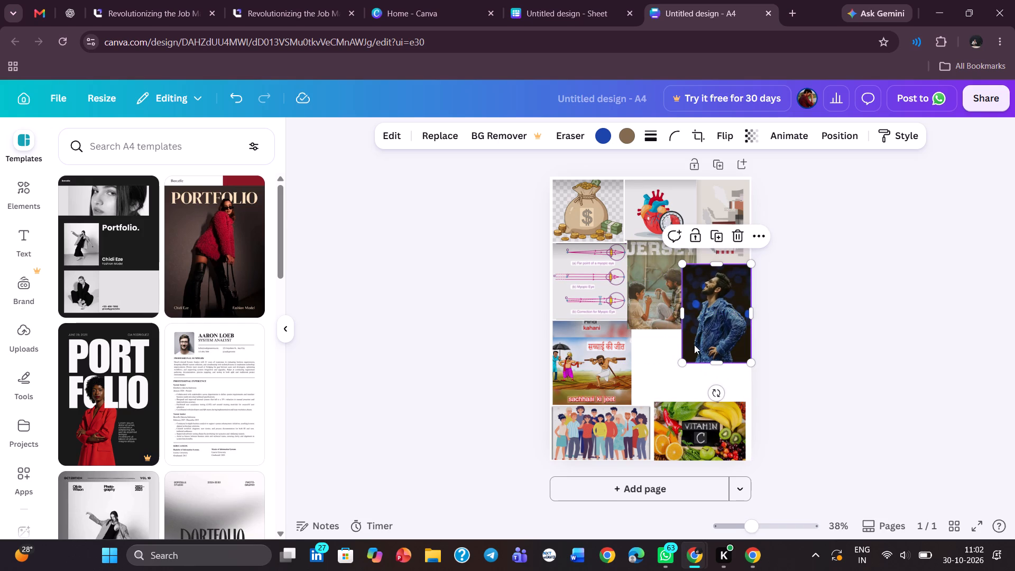
left_click_drag(682, 361, 691, 352)
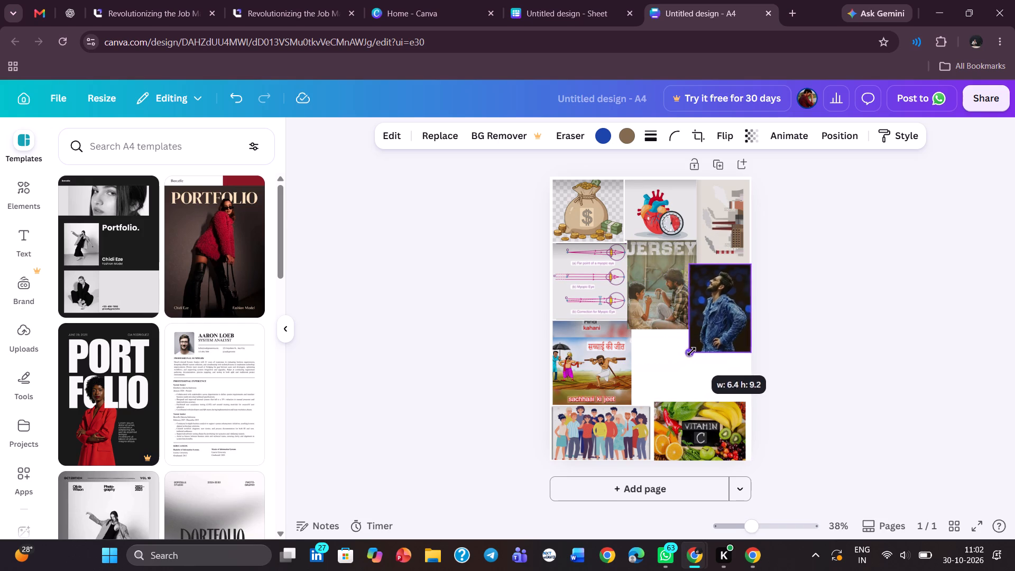
left_click_drag(691, 352, 698, 346)
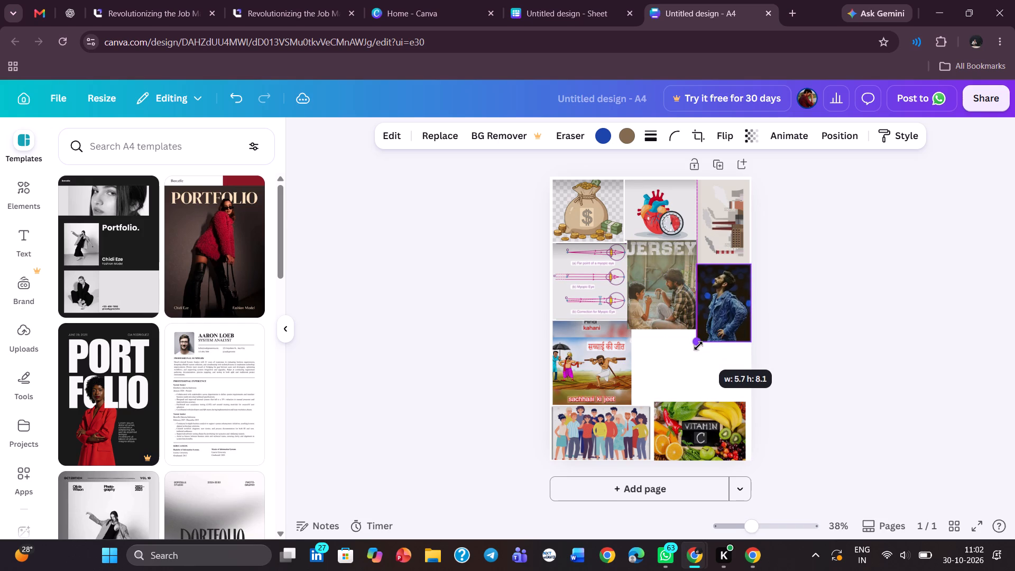
left_click_drag(698, 346, 698, 347)
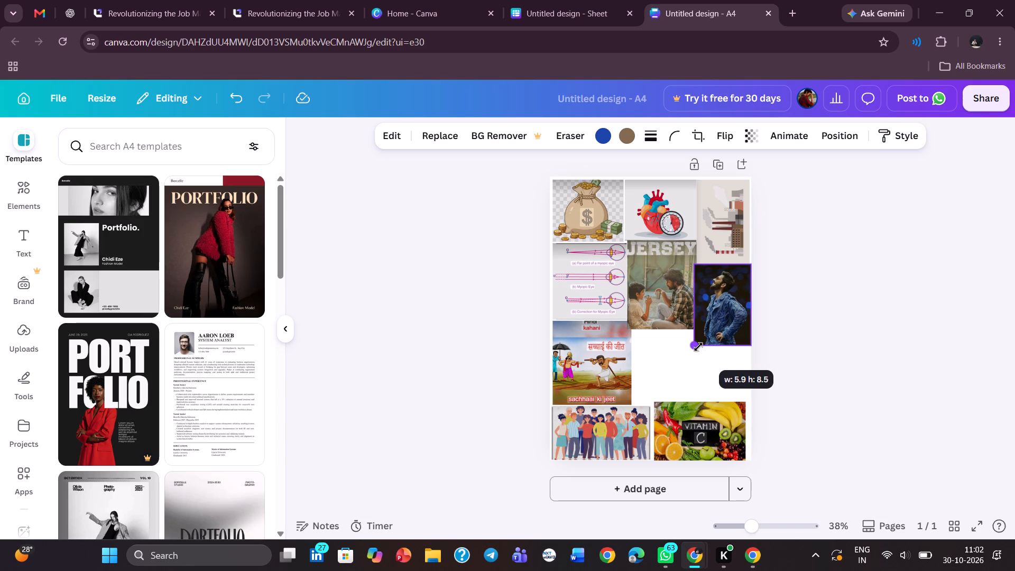
left_click_drag(698, 347, 700, 347)
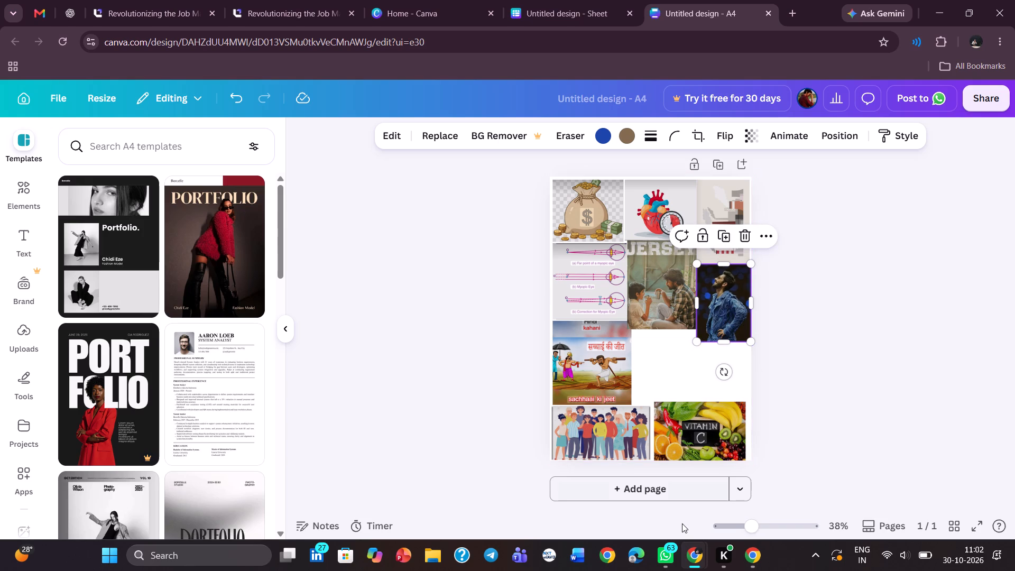
Switch to WhatsApp.
left_click(668, 556)
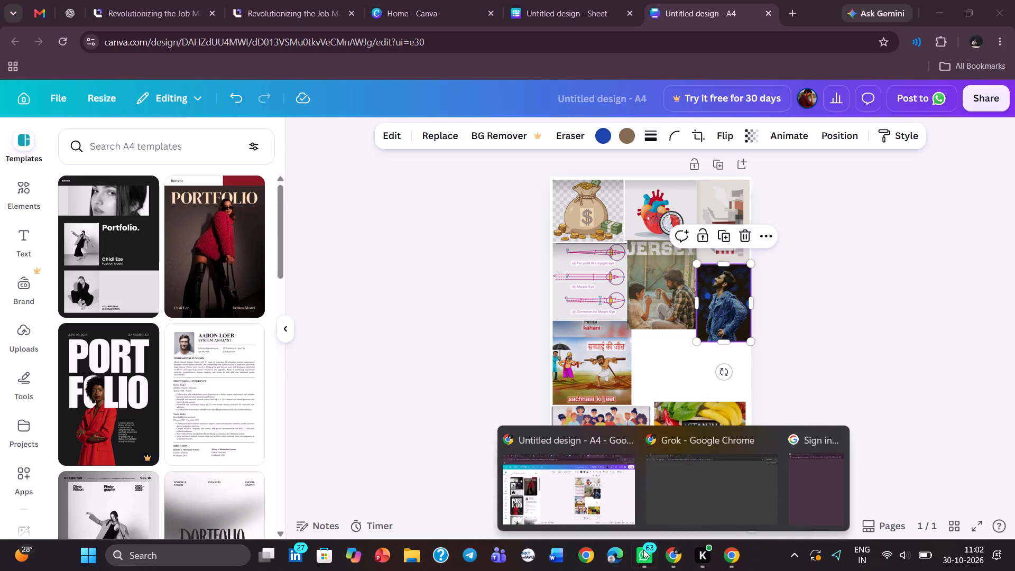
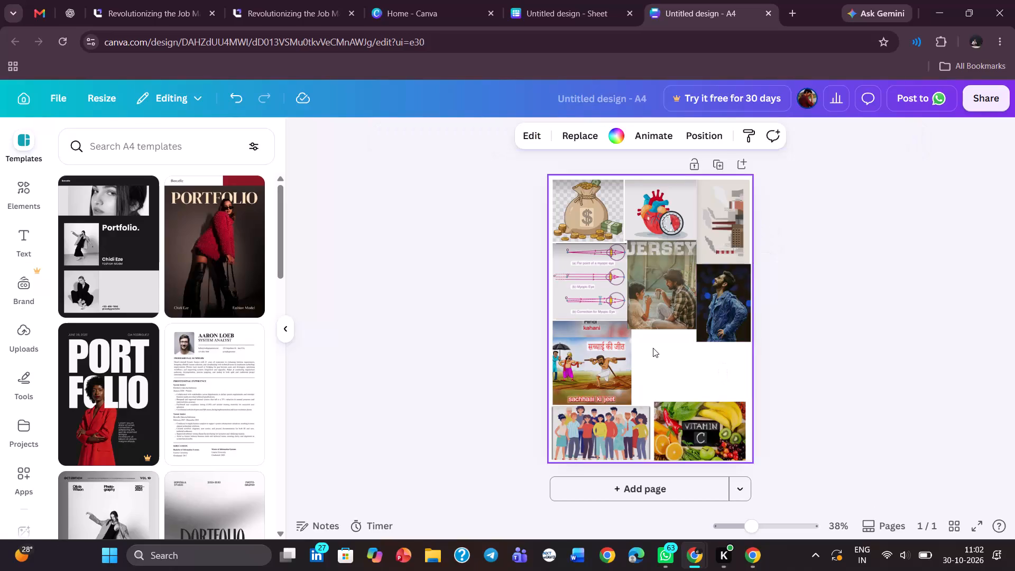
Paste the Telangana State Formation Day picture onto the collage, scale it down, and place it directly below the Jersey image.
key("ctrl+v")
left_click_drag(716, 244, 678, 319)
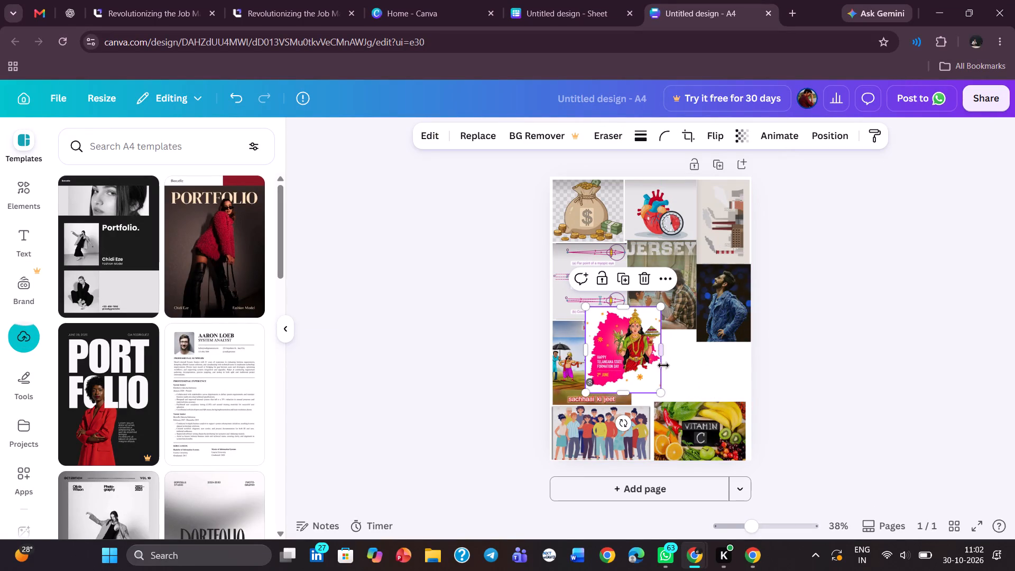
left_click_drag(621, 359, 691, 375)
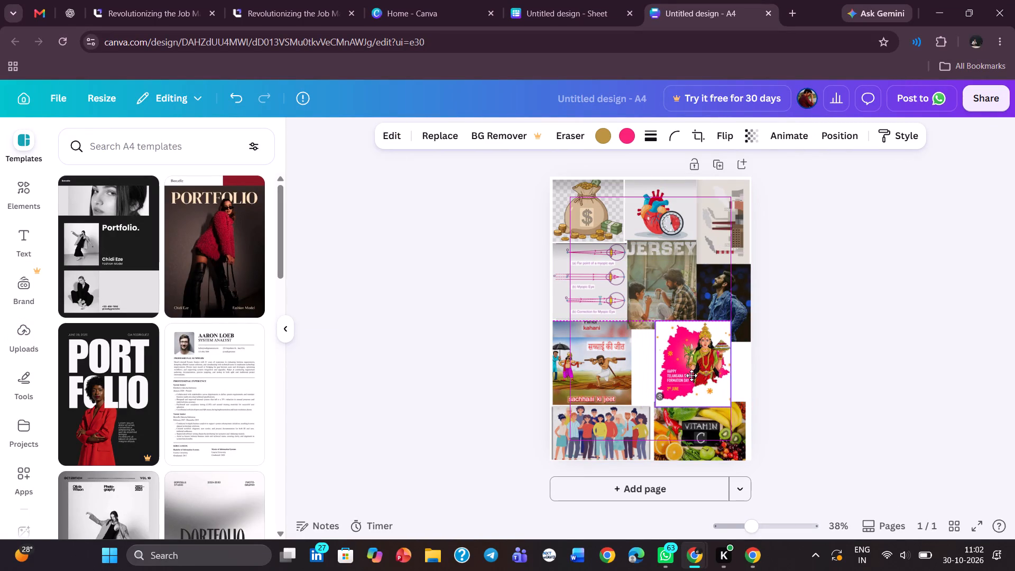
left_click_drag(691, 375, 665, 371)
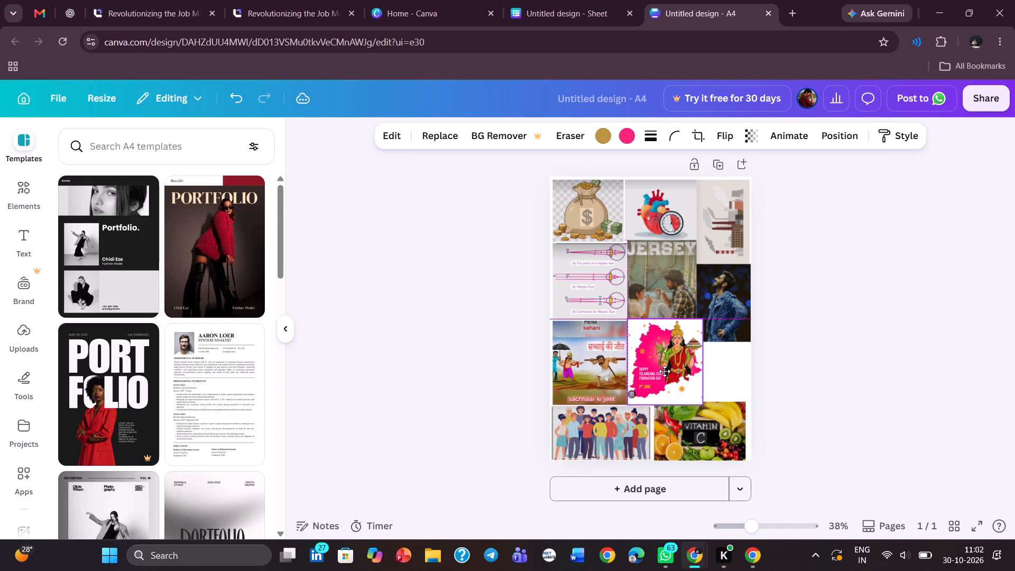
left_click_drag(665, 371, 665, 378)
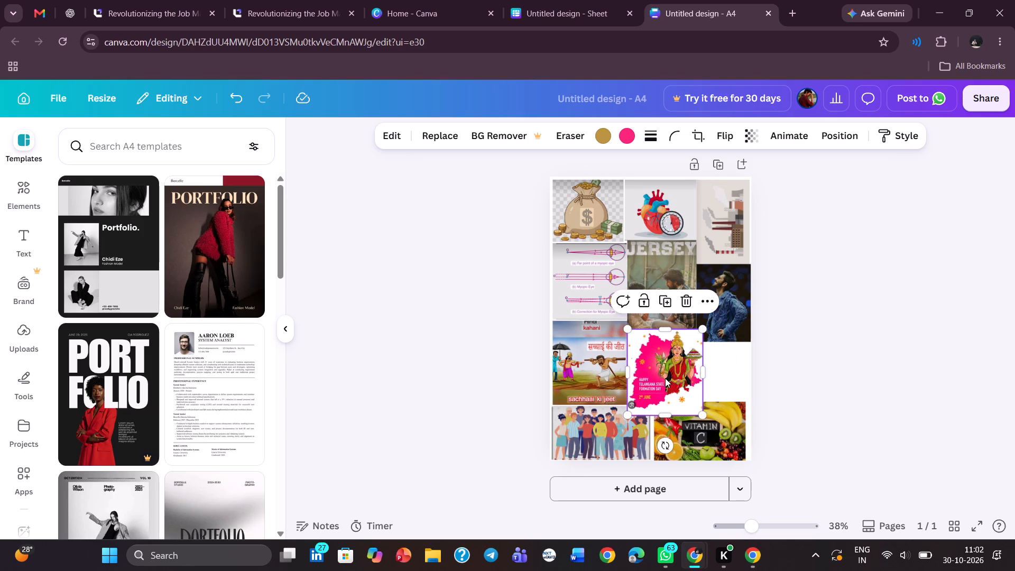
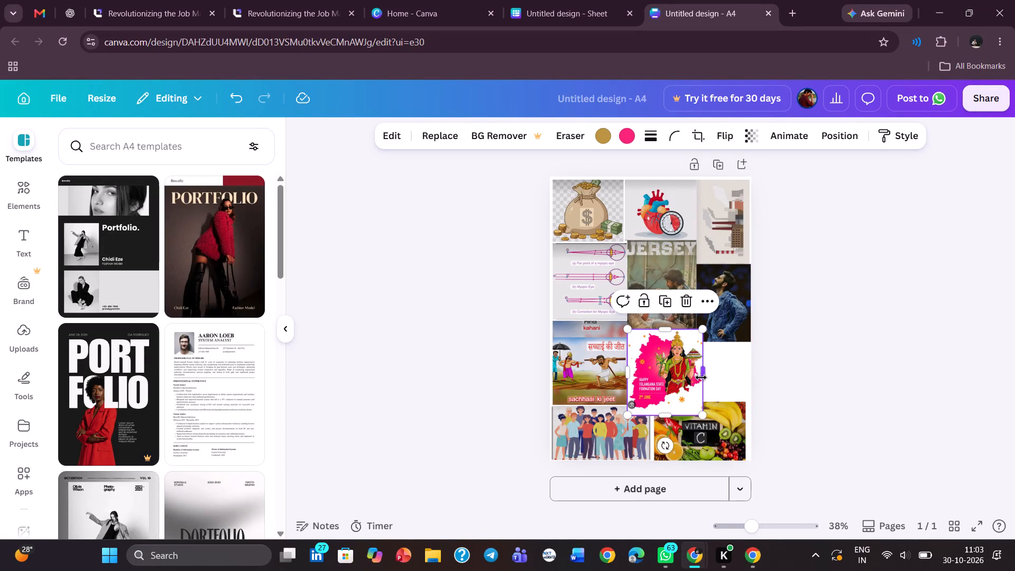
Move the Telangana Formation Day picture off the right edge of the page, out of the collage.
left_click_drag(668, 366, 740, 368)
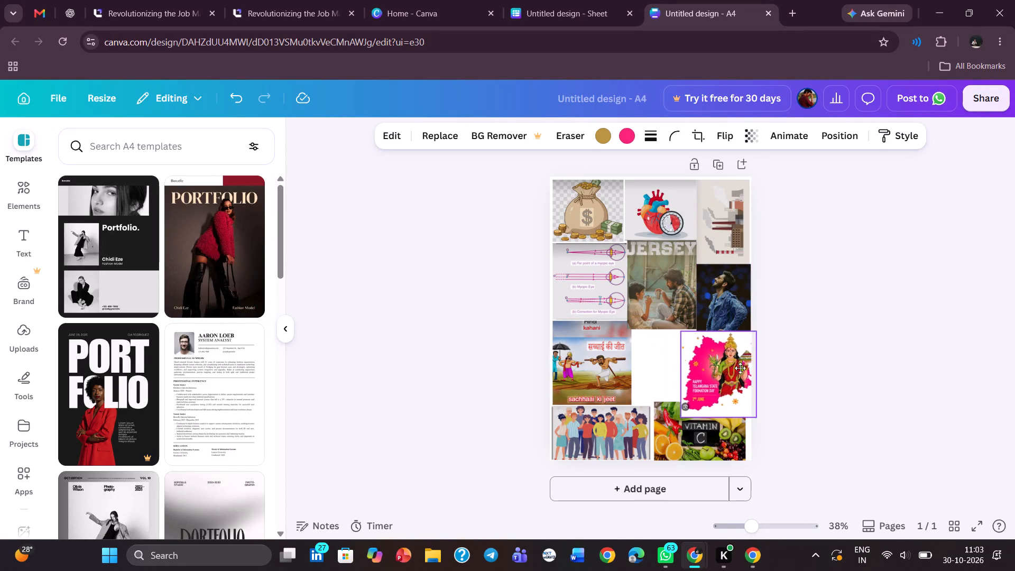
left_click_drag(740, 368, 813, 377)
Rotate the Vitamin C picture a quarter turn counterclockwise, scale it down, and place it beside the Hindi story picture.
left_click_drag(726, 410, 718, 402)
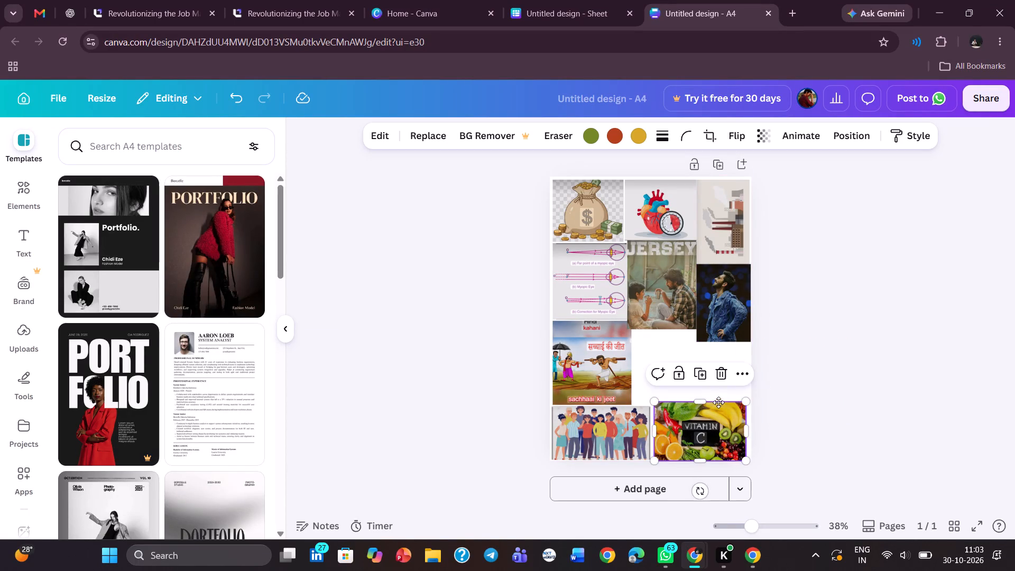
left_click_drag(718, 402, 712, 360)
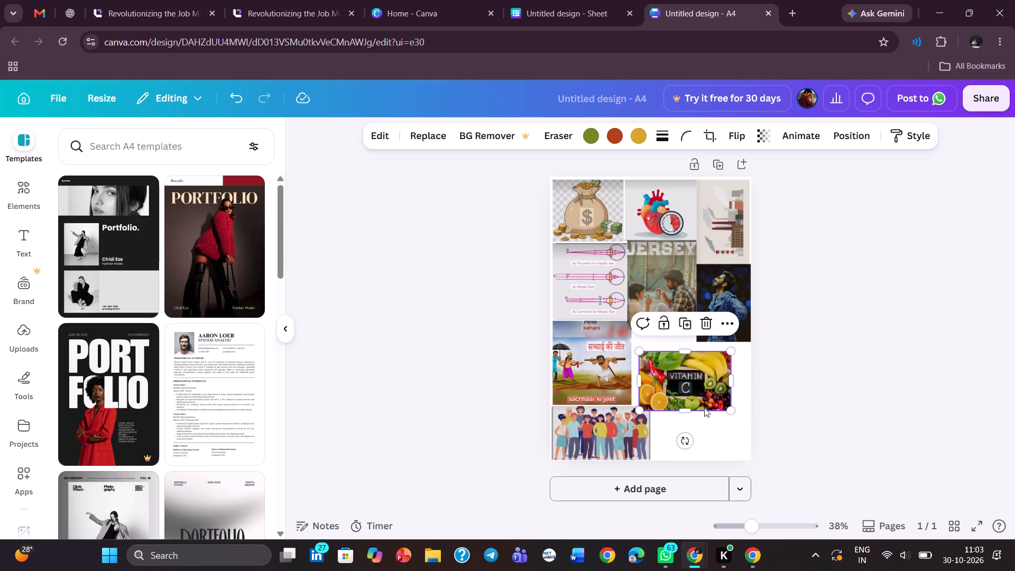
left_click_drag(682, 446, 724, 391)
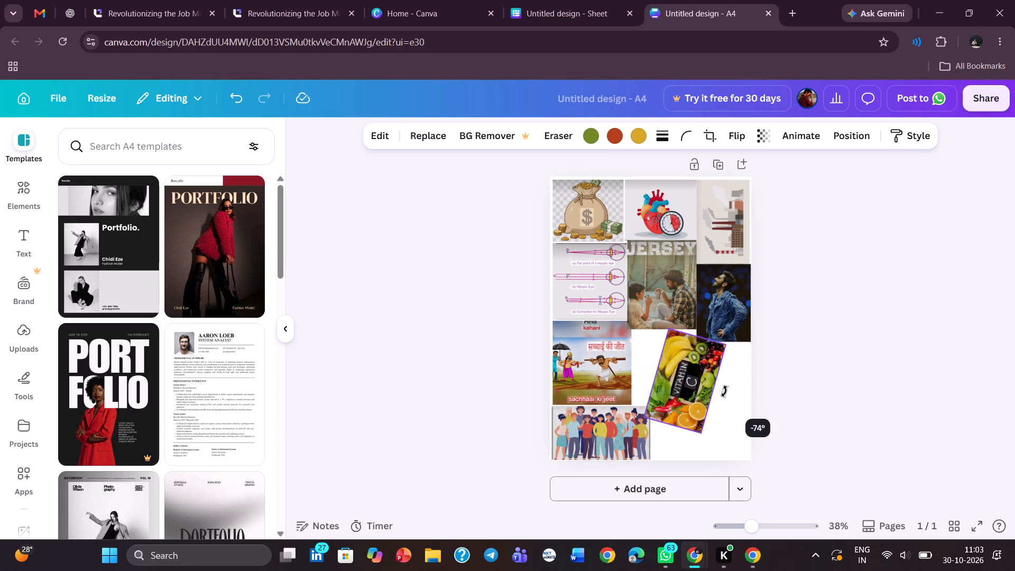
left_click_drag(724, 391, 724, 385)
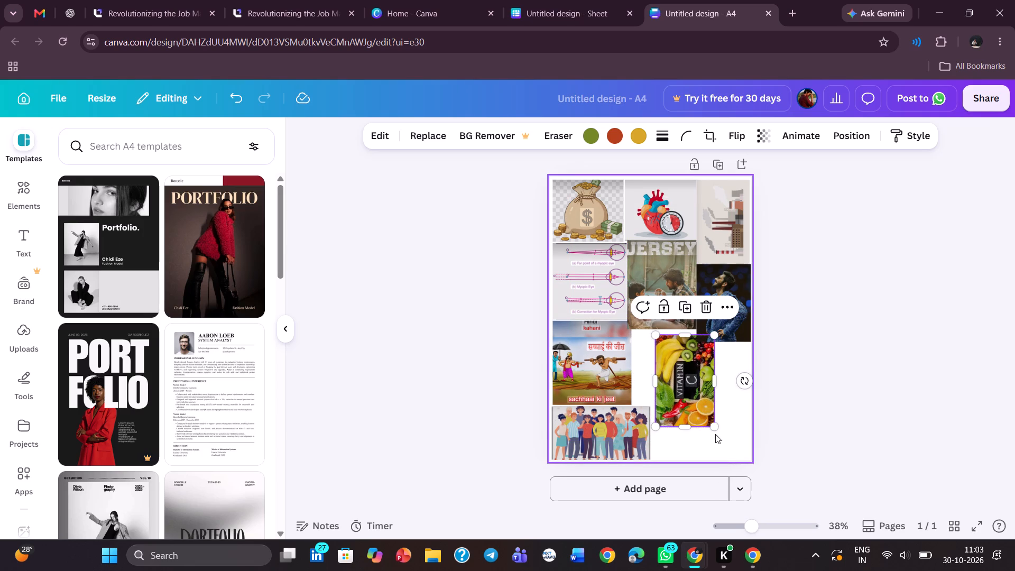
left_click_drag(714, 427, 707, 408)
left_click_drag(690, 392, 674, 390)
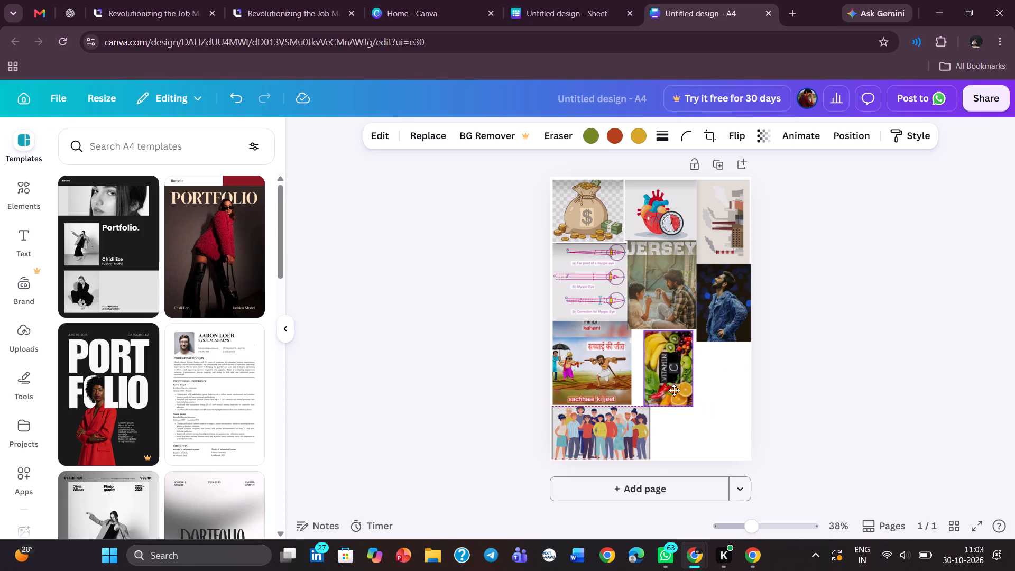
left_click_drag(674, 390, 667, 390)
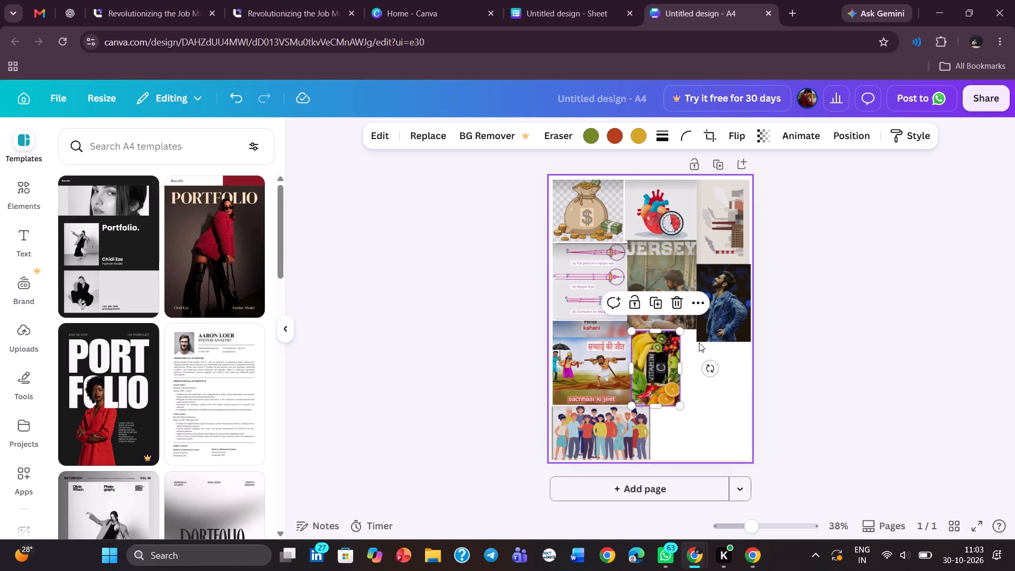
Move the Jersey image to the page's lower-right corner and scale it down slightly.
left_click(714, 321)
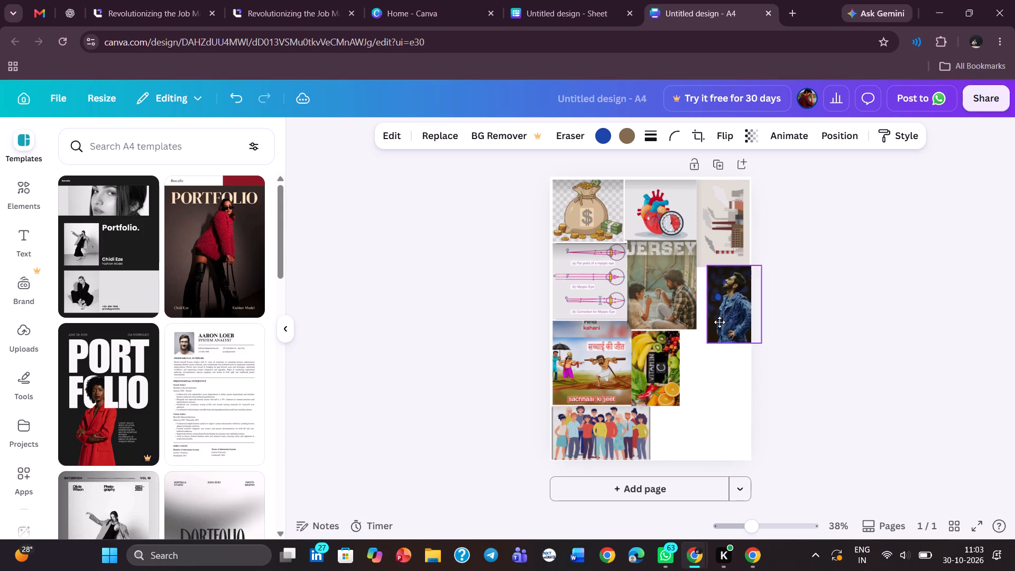
left_click_drag(675, 292, 722, 384)
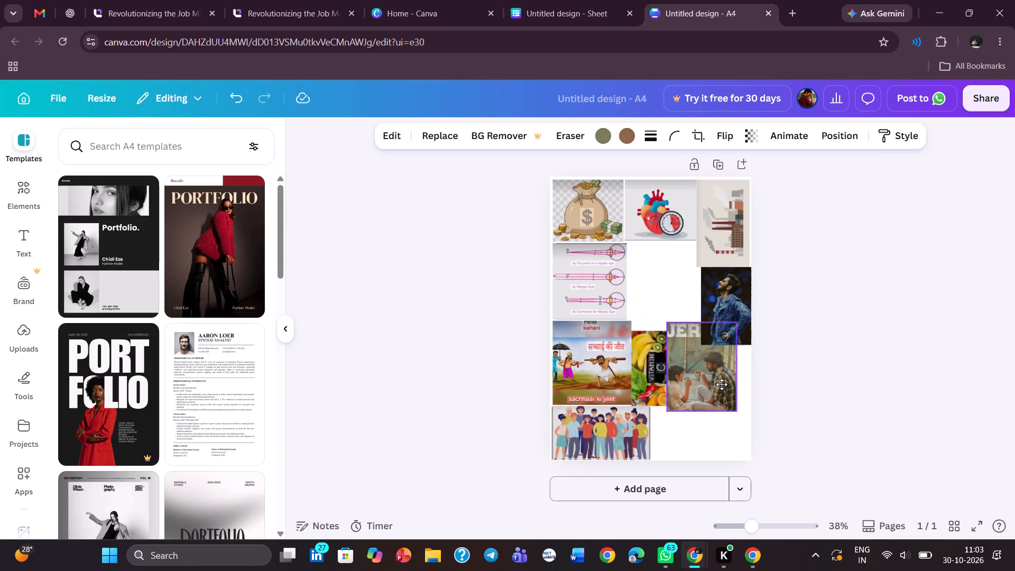
left_click_drag(722, 384, 729, 422)
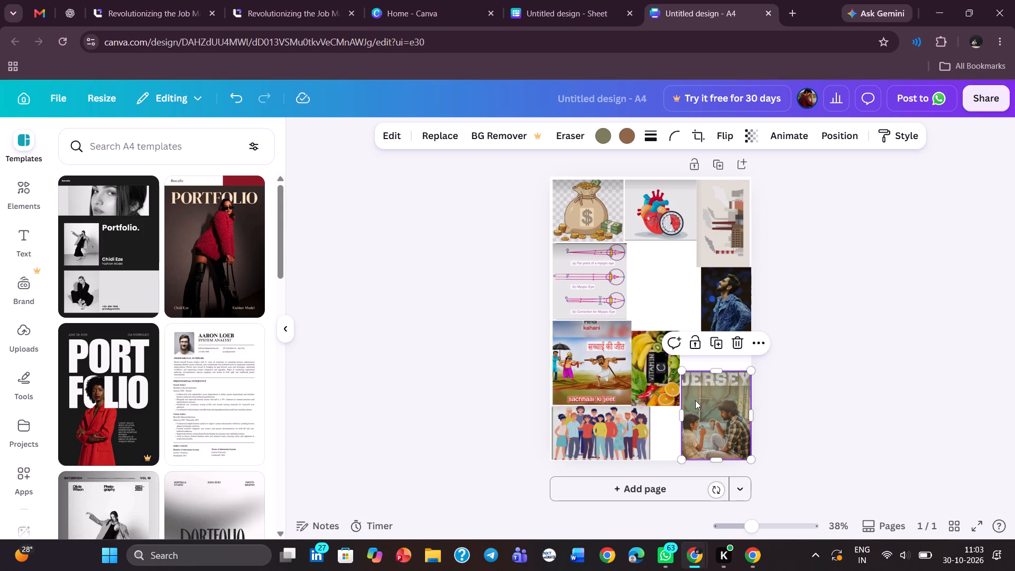
left_click_drag(682, 370, 690, 383)
left_click_drag(705, 426, 703, 428)
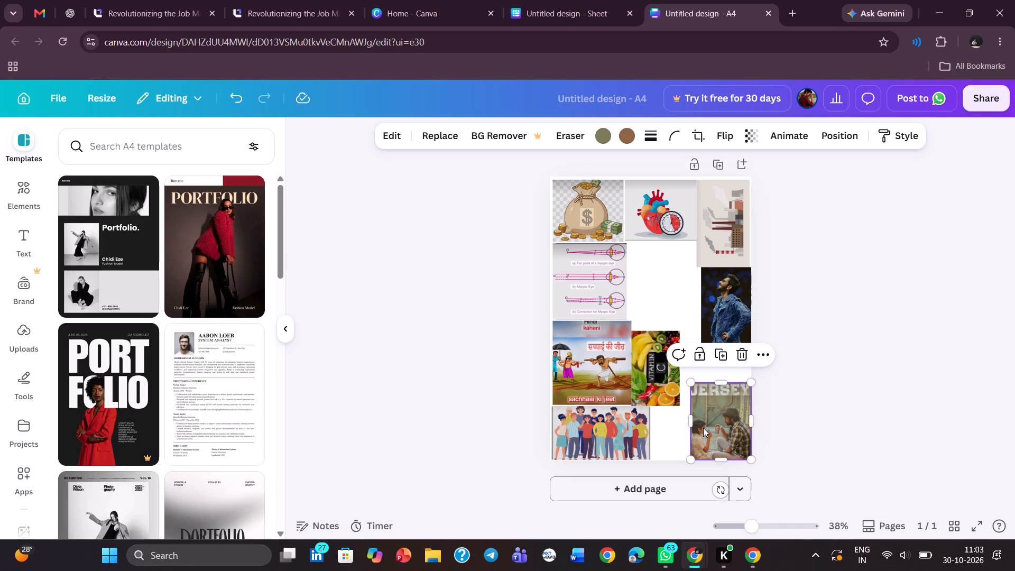
left_click_drag(703, 428, 700, 422)
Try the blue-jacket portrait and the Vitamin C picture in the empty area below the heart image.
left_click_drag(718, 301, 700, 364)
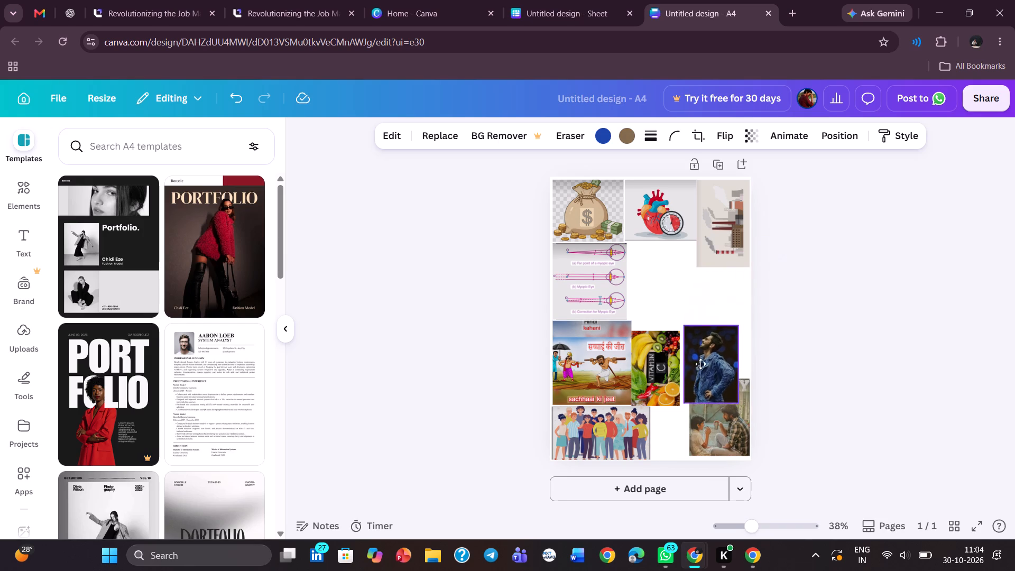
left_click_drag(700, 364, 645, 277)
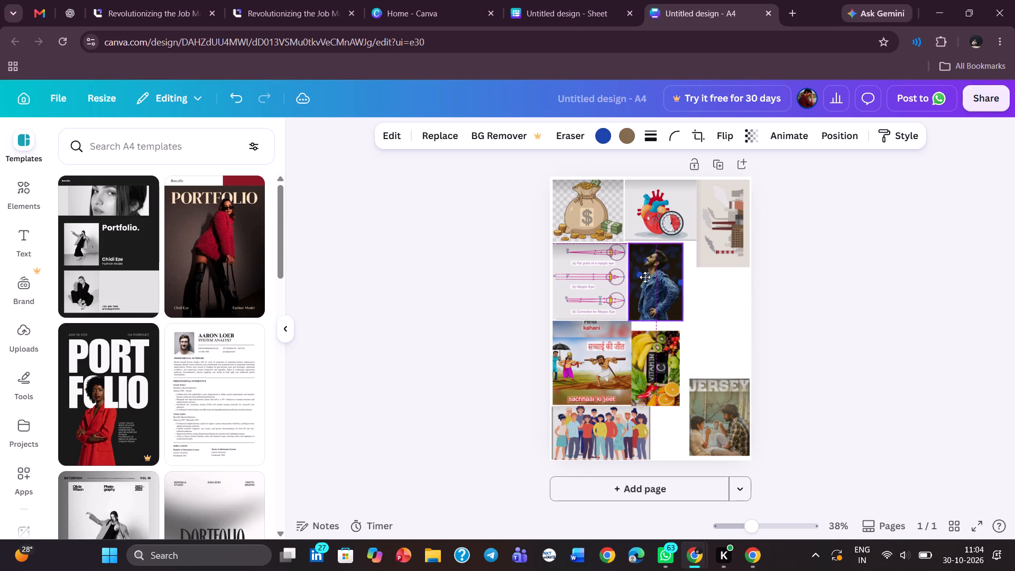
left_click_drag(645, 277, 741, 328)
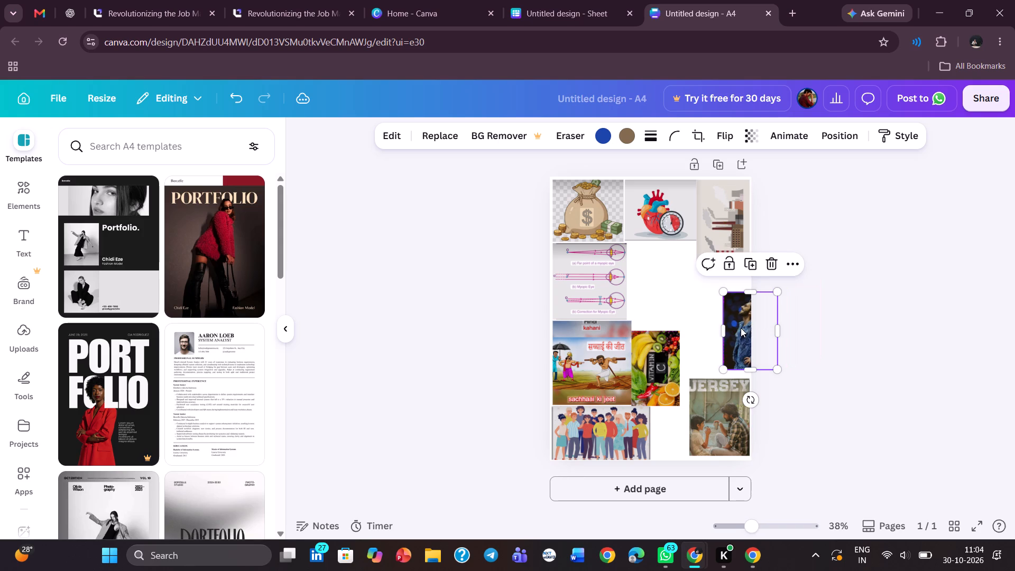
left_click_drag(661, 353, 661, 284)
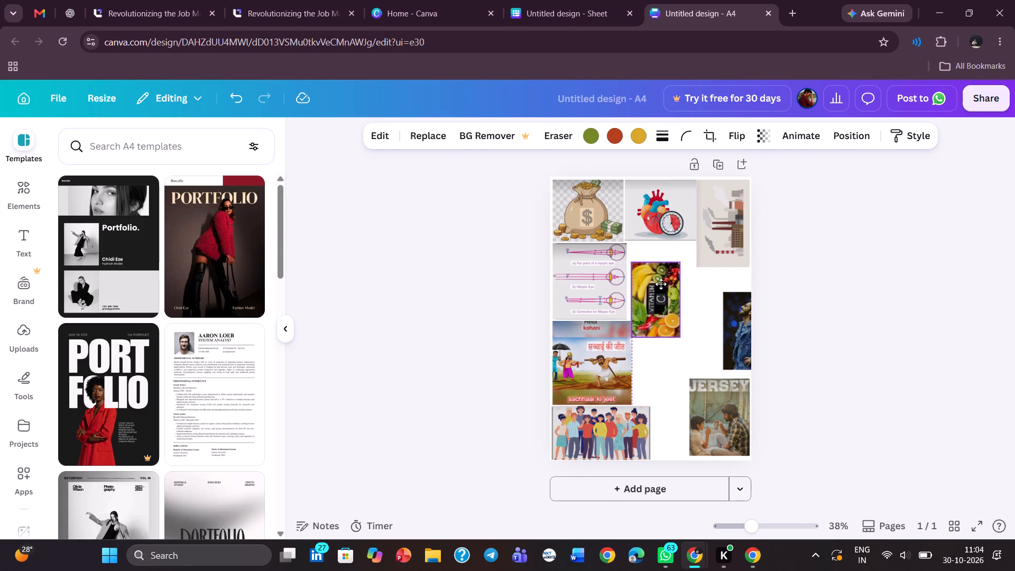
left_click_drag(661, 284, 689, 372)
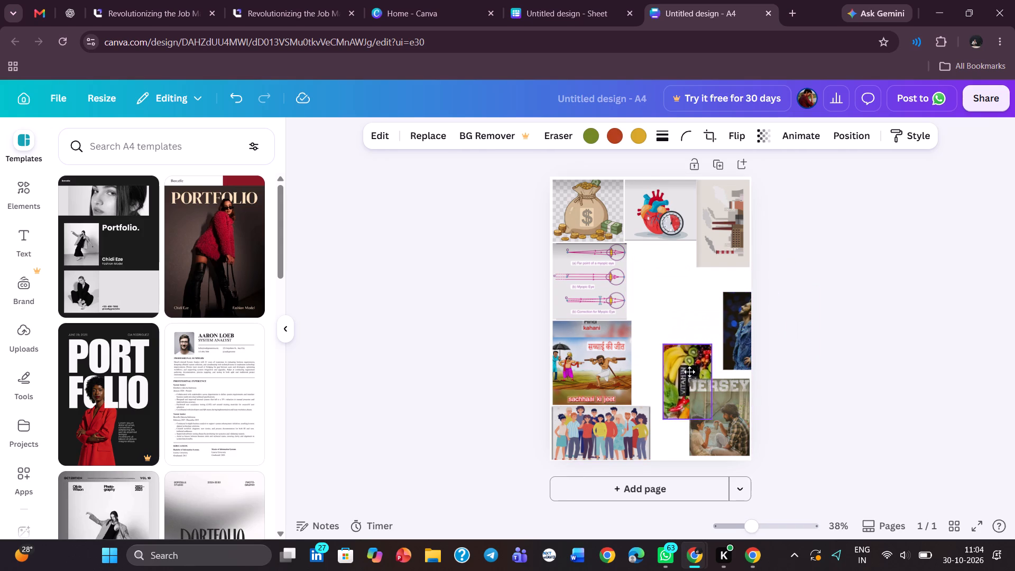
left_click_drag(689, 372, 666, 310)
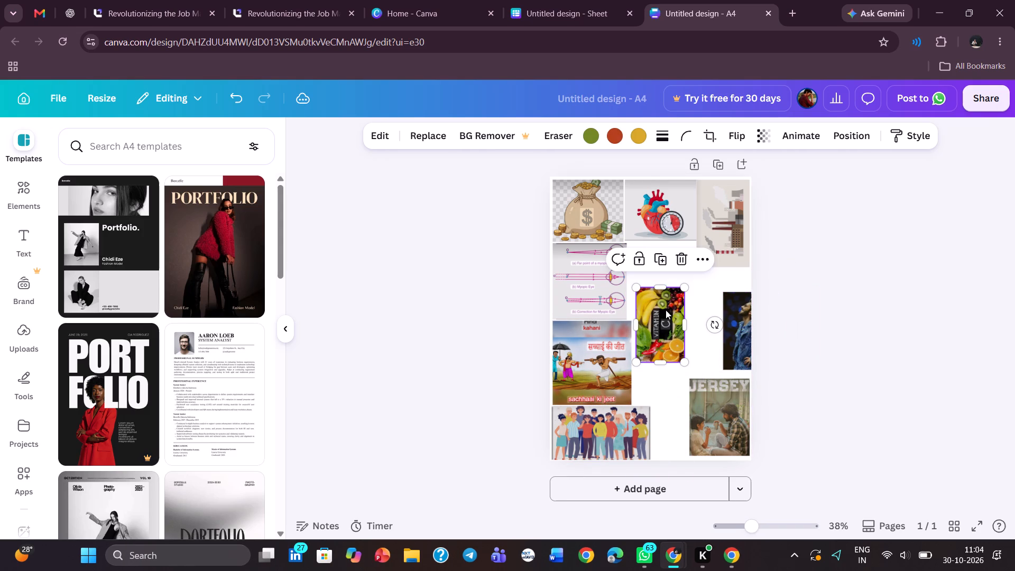
Scale down the Hindi story picture and move it below the heart image, beside the eye diagram.
left_click(700, 403)
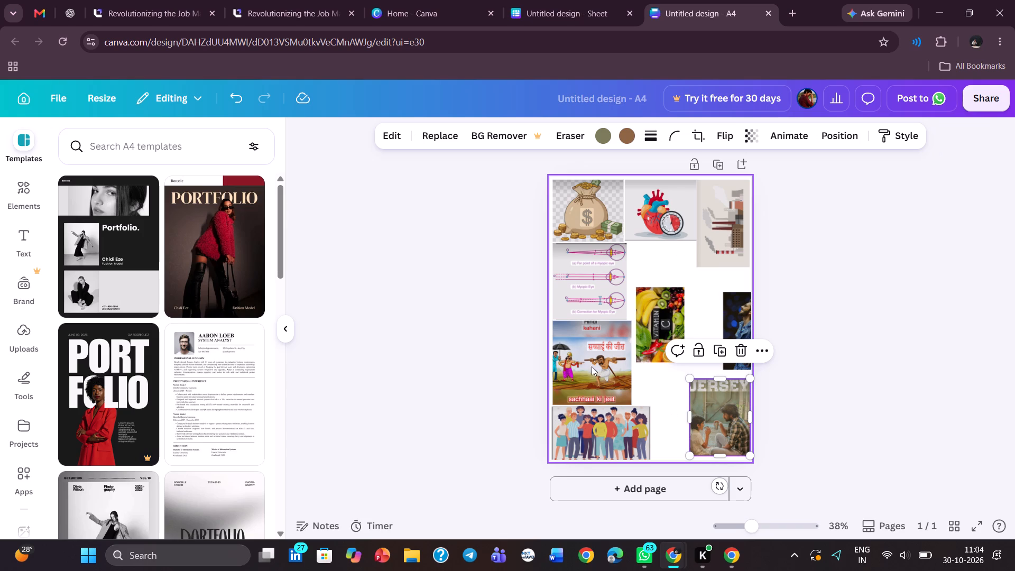
left_click(612, 350)
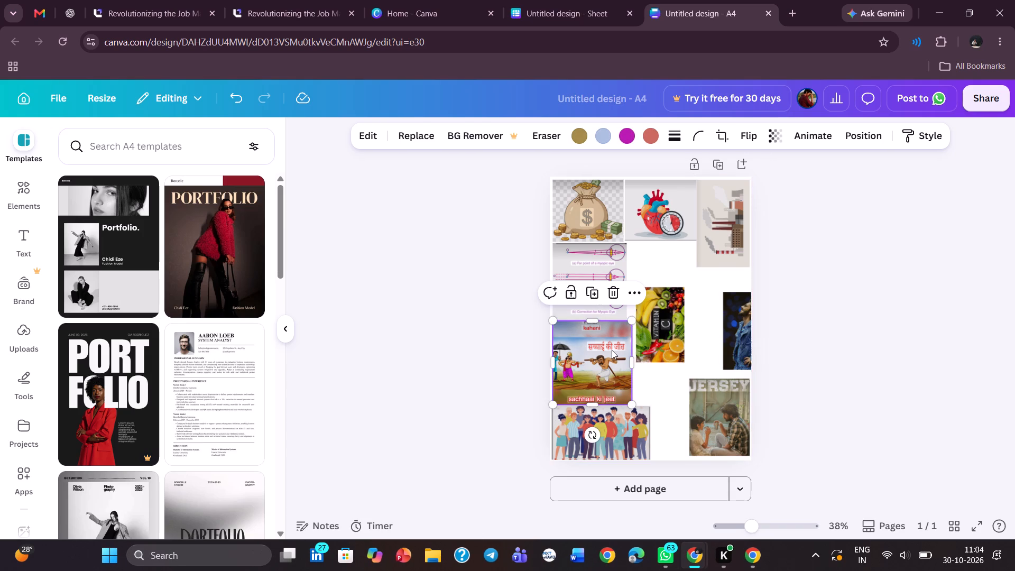
left_click_drag(631, 322, 627, 340)
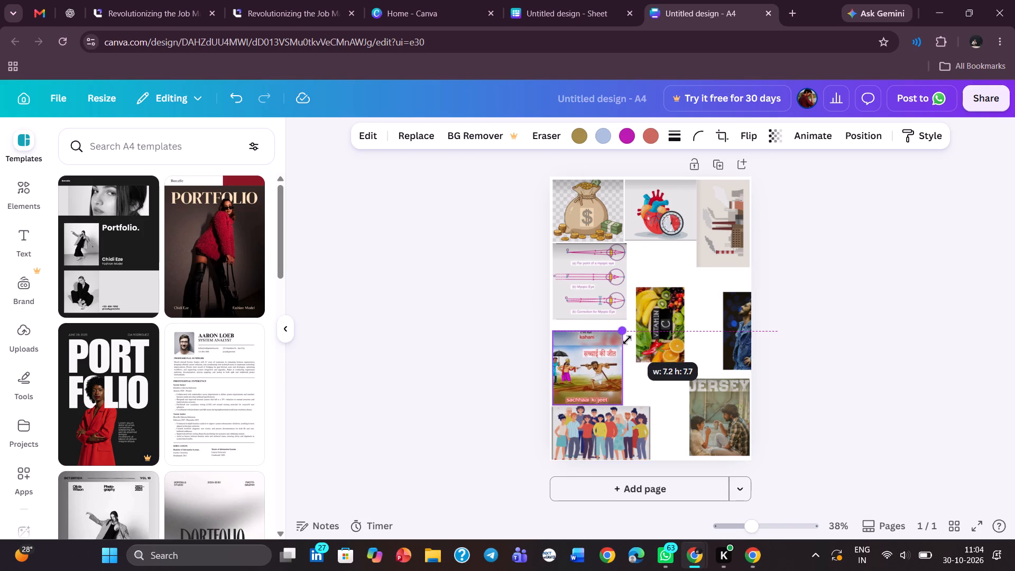
left_click_drag(627, 340, 626, 344)
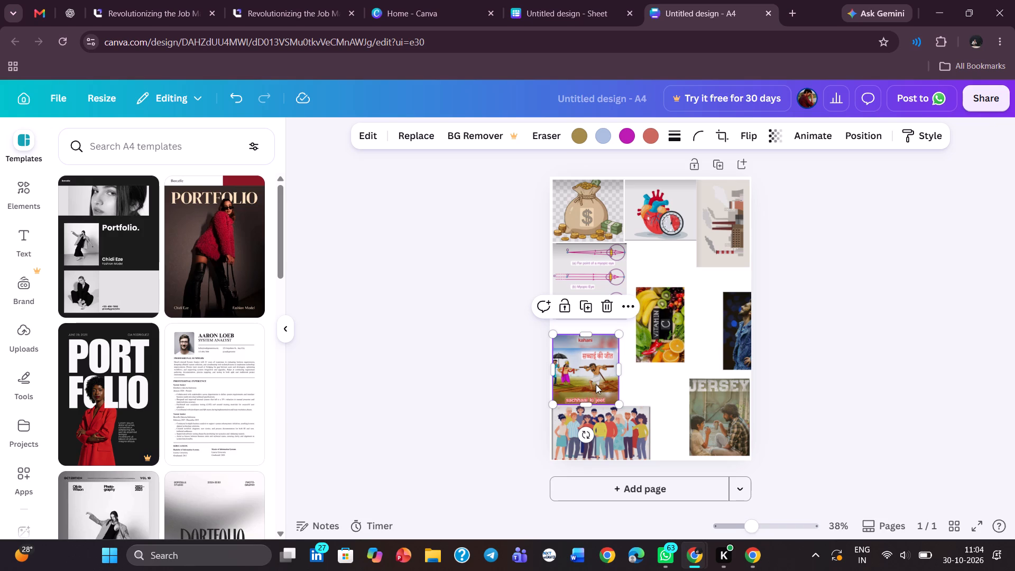
left_click_drag(596, 384, 668, 303)
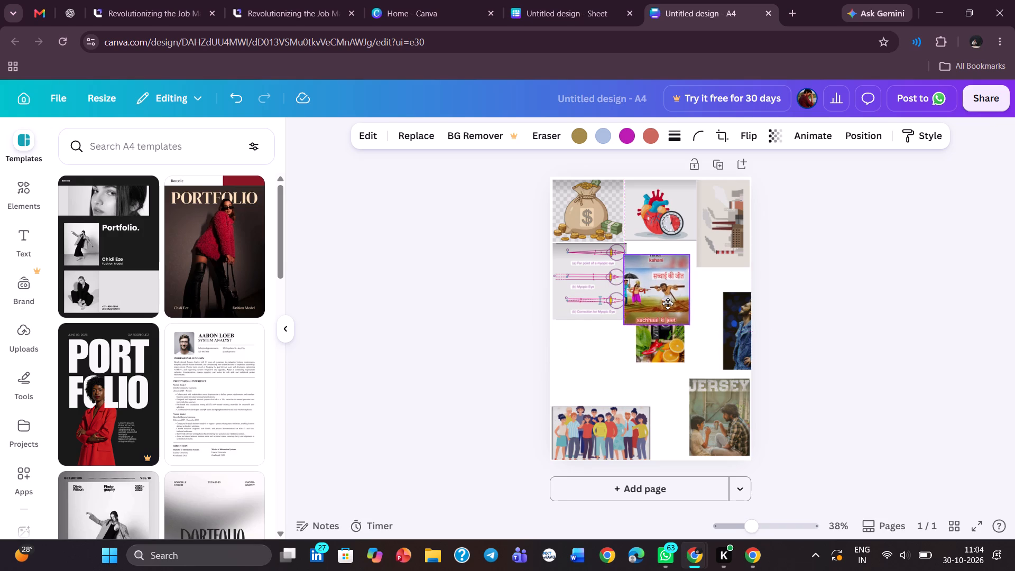
left_click_drag(668, 303, 673, 297)
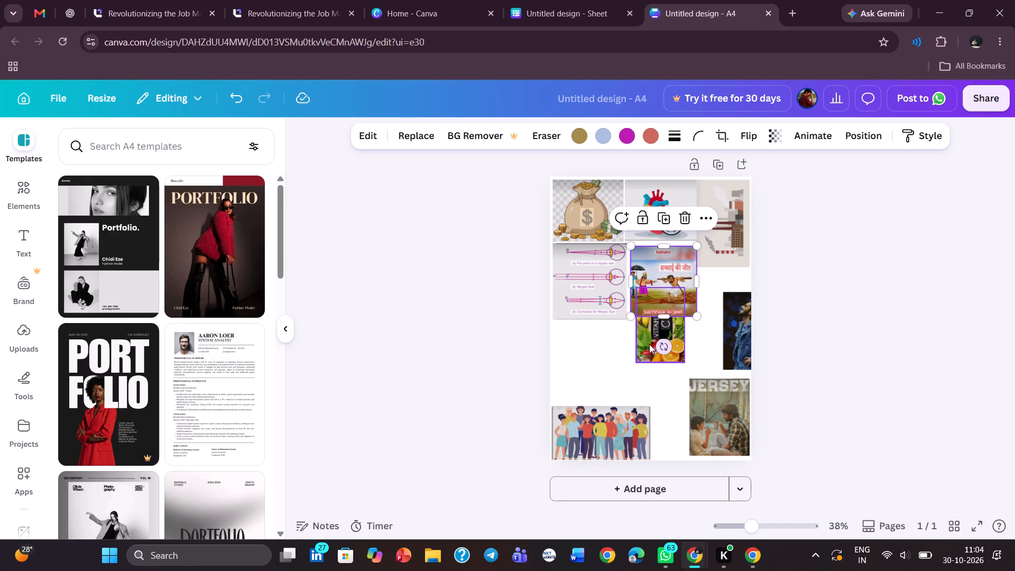
Place the Vitamin C picture below the beige artwork and move the blue-jacket portrait above the group-of-people image.
left_click_drag(646, 343, 701, 334)
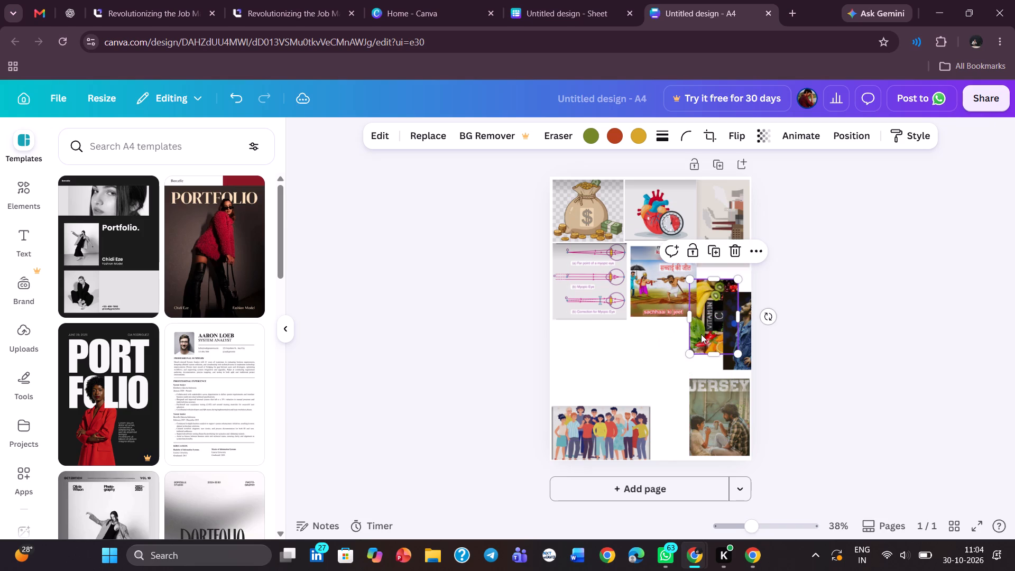
left_click_drag(730, 363, 610, 393)
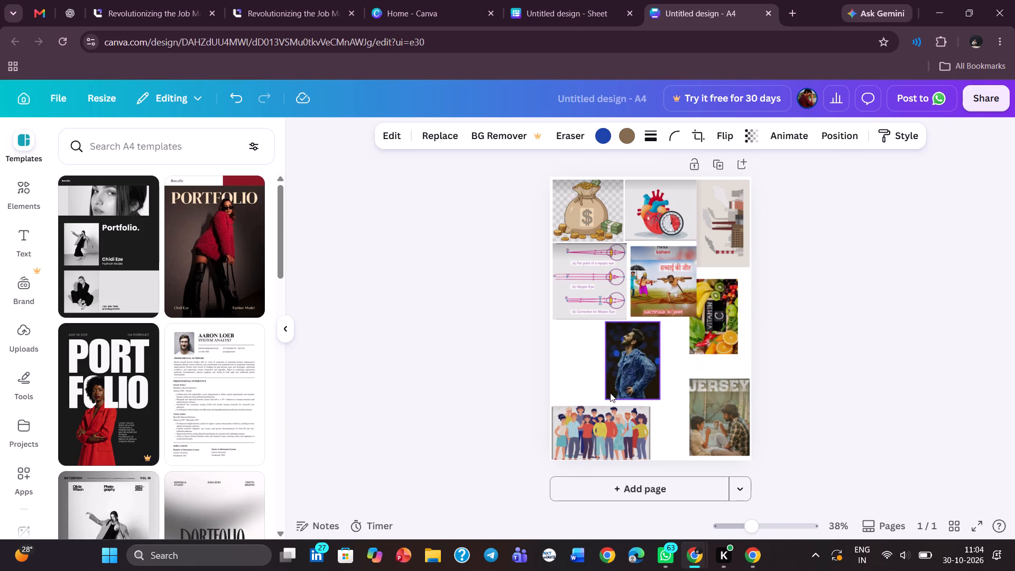
left_click_drag(712, 344, 723, 339)
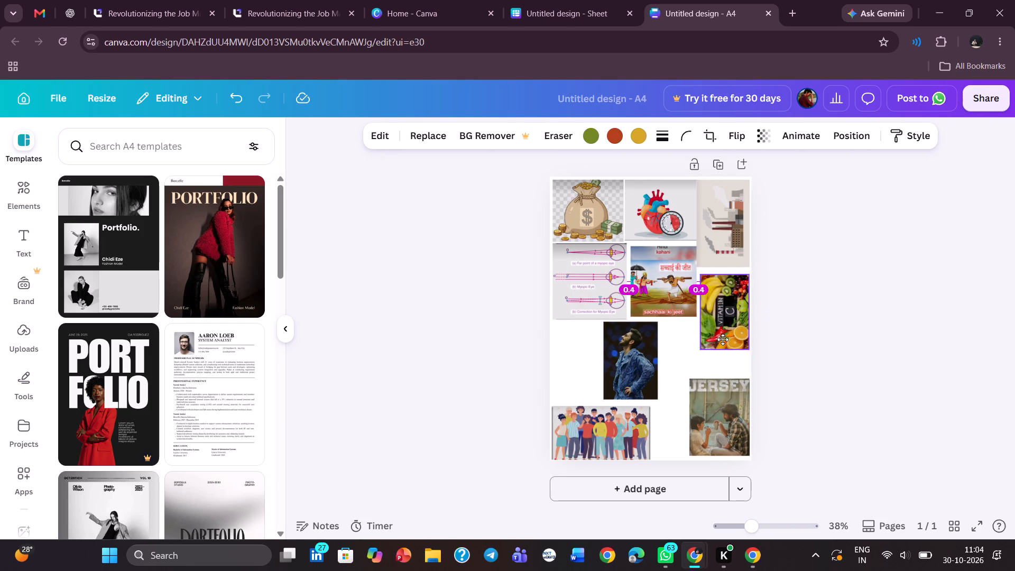
left_click_drag(723, 339, 721, 336)
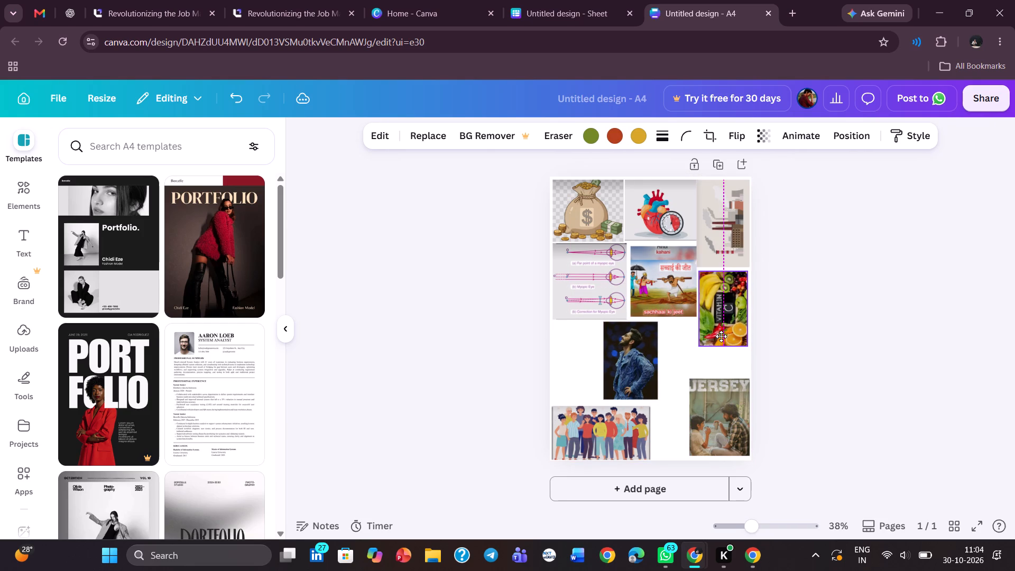
left_click_drag(721, 336, 721, 336)
Enlarge the Hindi story picture slightly and nudge it up and left, close against the heart image and eye diagram.
left_click(678, 302)
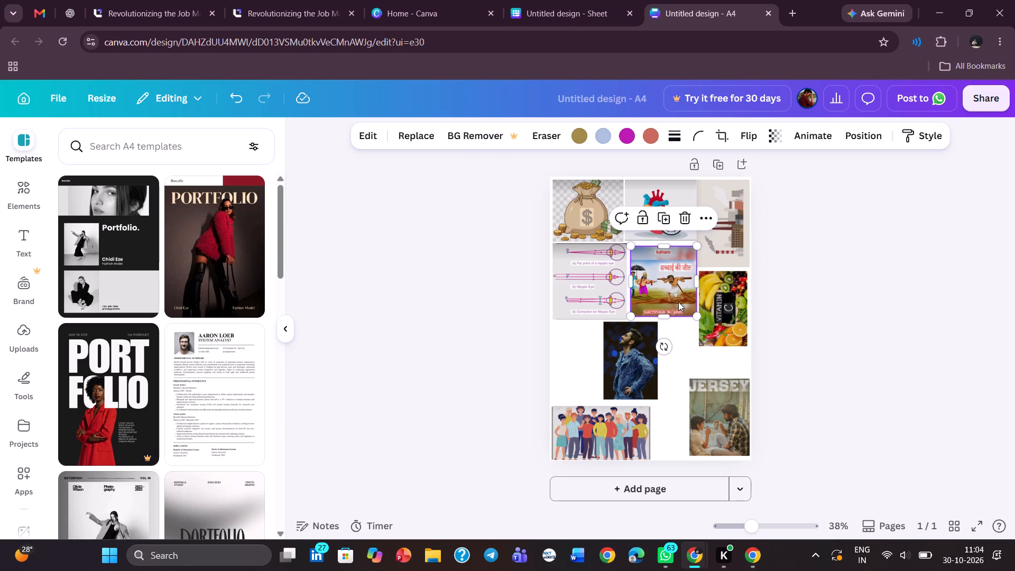
key("Left")
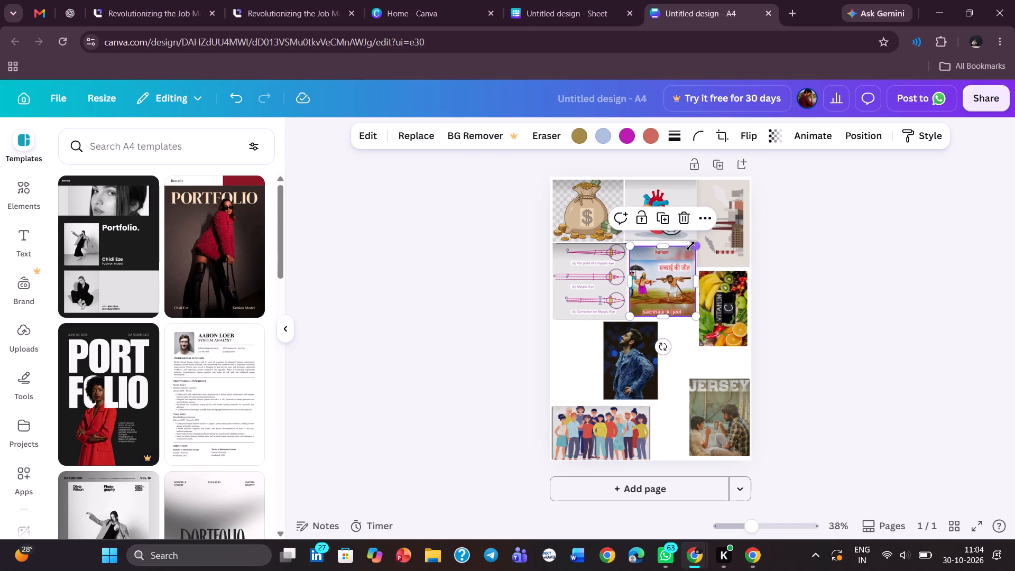
left_click(690, 246)
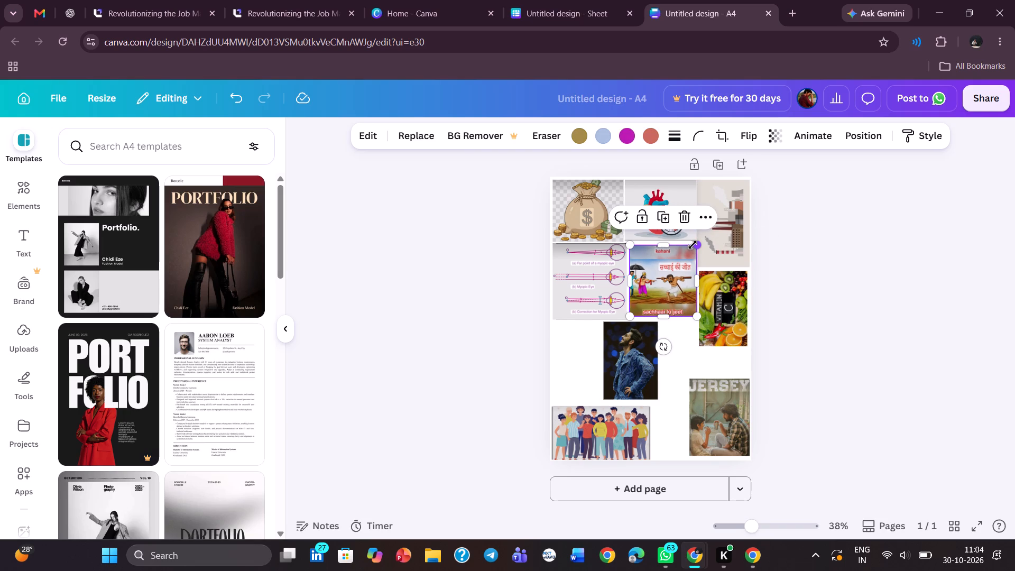
key("Left")
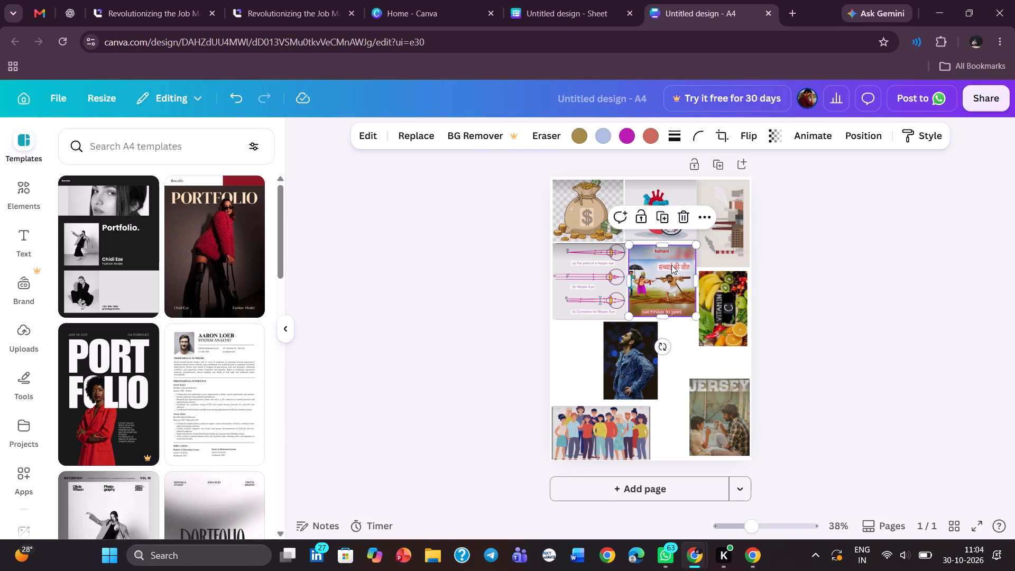
key("Up")
key("Down")
key("Up")
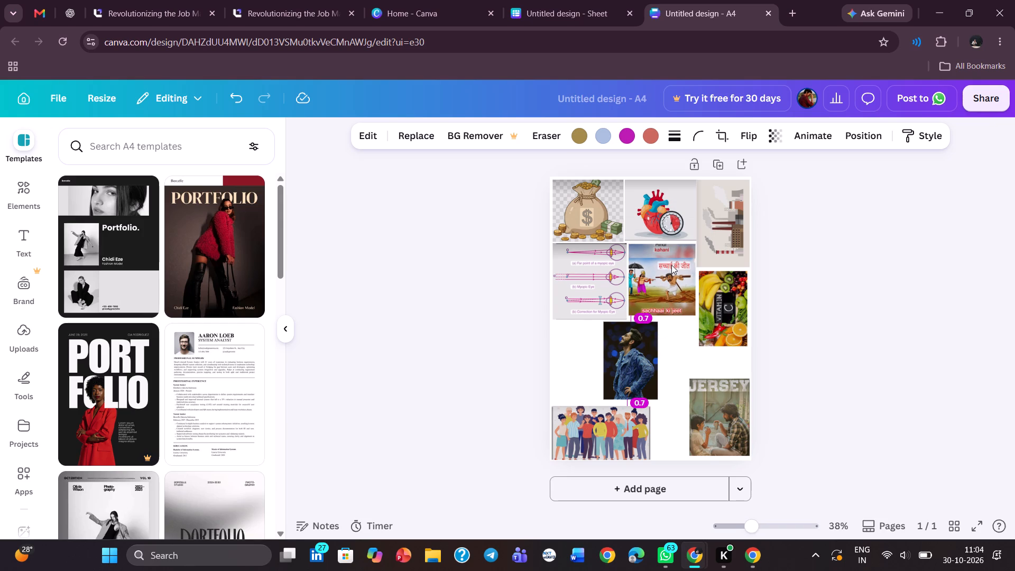
key("Left")
Enlarge the Vitamin C picture slightly to close the gap below the beige artwork.
left_click(727, 285)
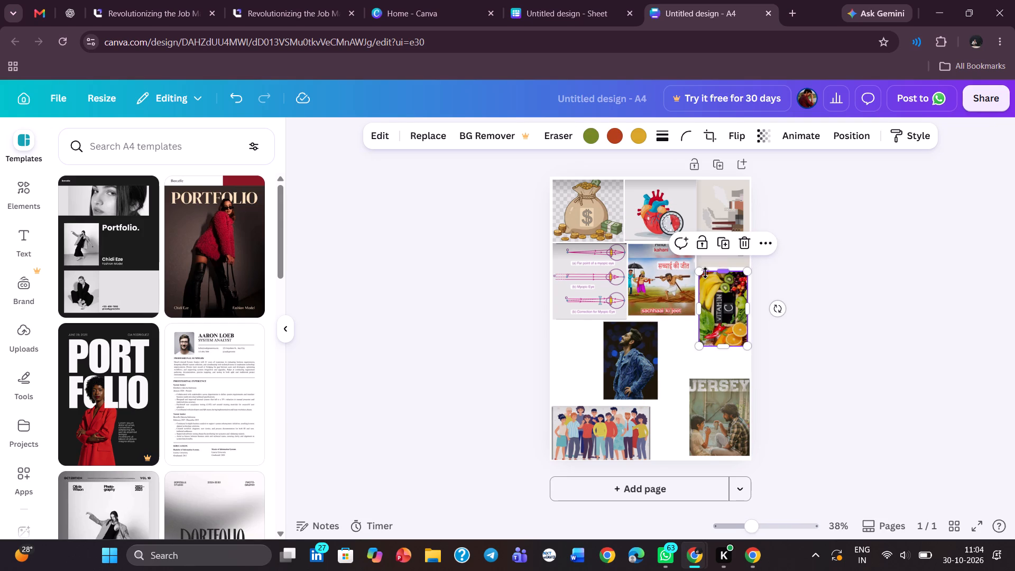
left_click(700, 273)
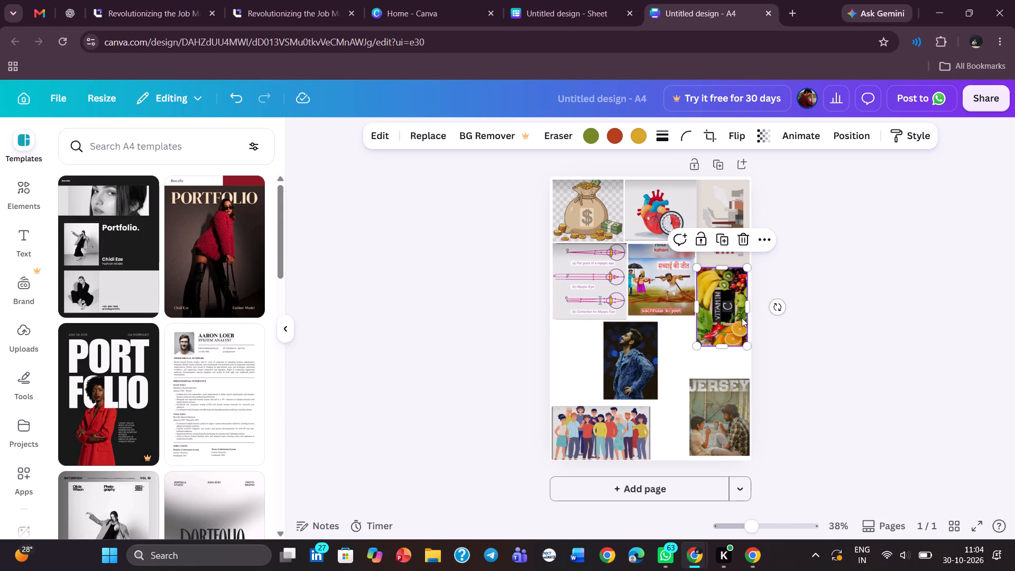
Move the blue-jacket portrait directly below the eye diagram, aligned with the diagram's left edge and above the group-of-people image.
left_click_drag(633, 354, 612, 363)
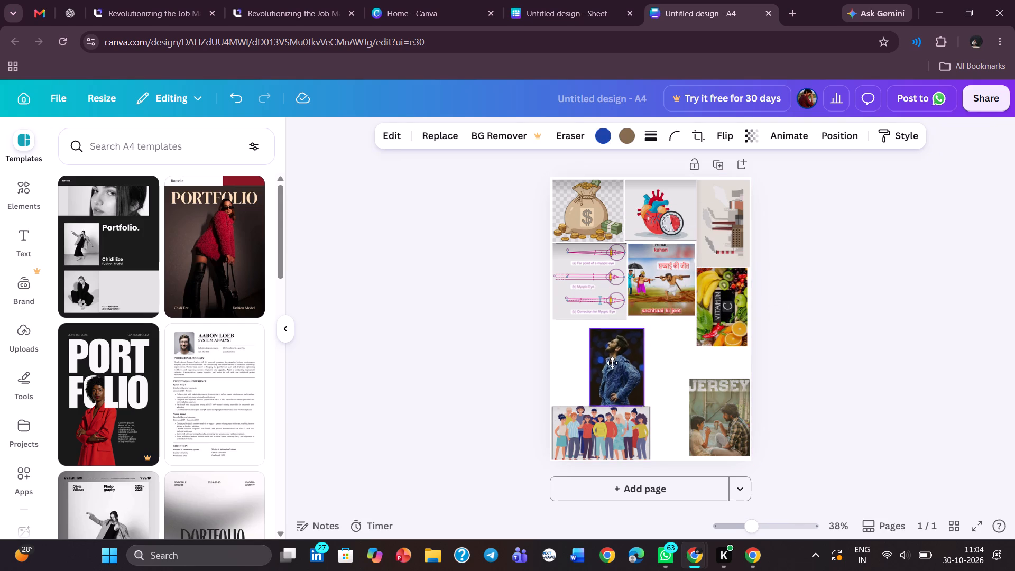
left_click_drag(612, 363, 579, 354)
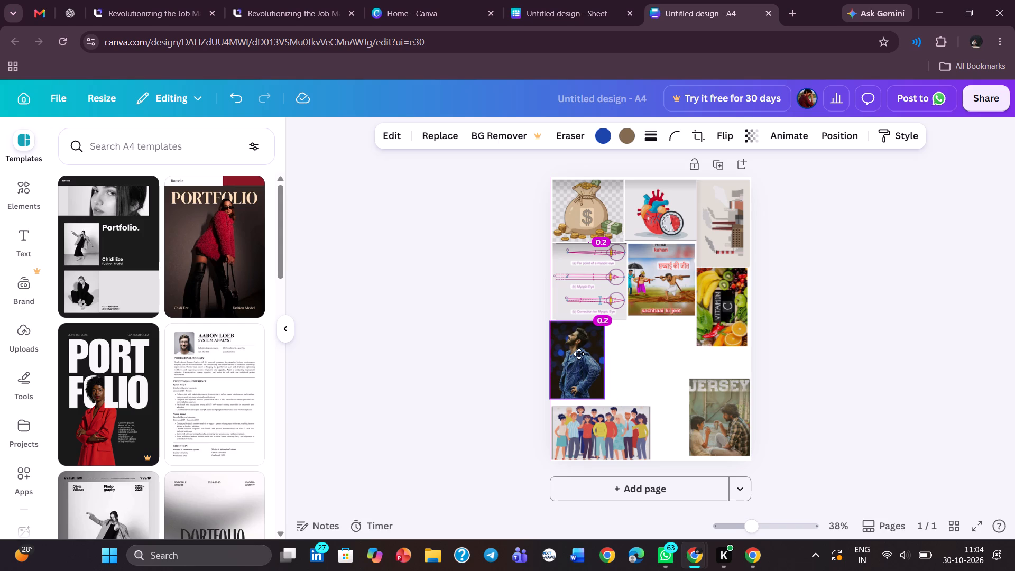
left_click_drag(579, 354, 581, 354)
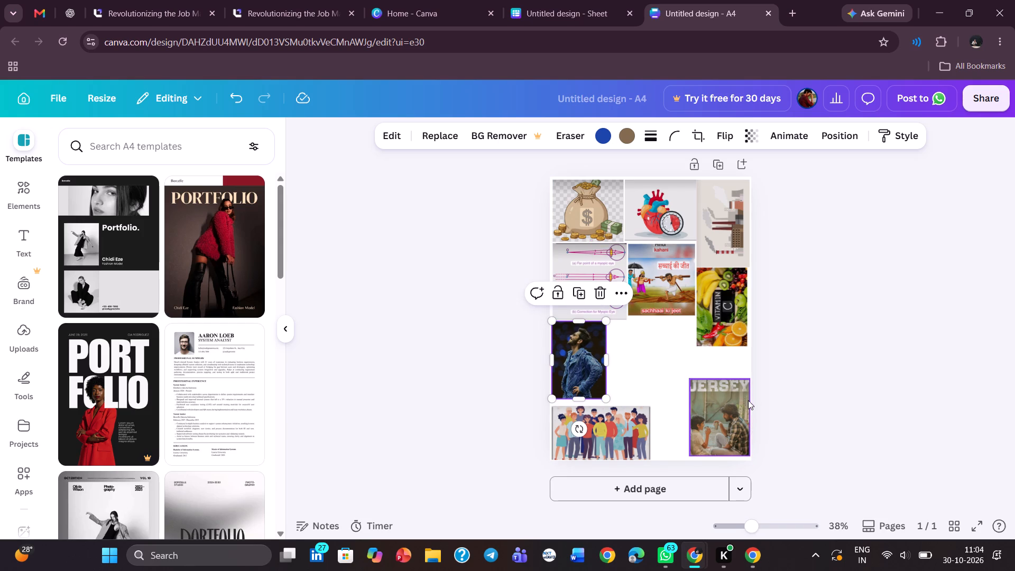
Move the Jersey picture out of the page's lower corner toward the blue-jacket portrait and the Hindi story picture, trying different positions.
left_click_drag(713, 411, 633, 356)
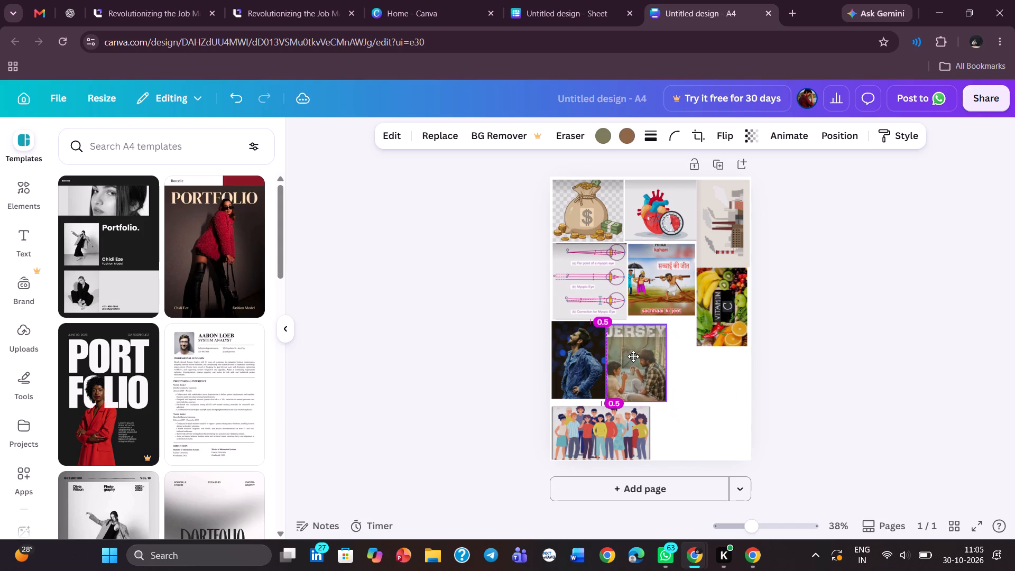
left_click_drag(633, 356, 709, 380)
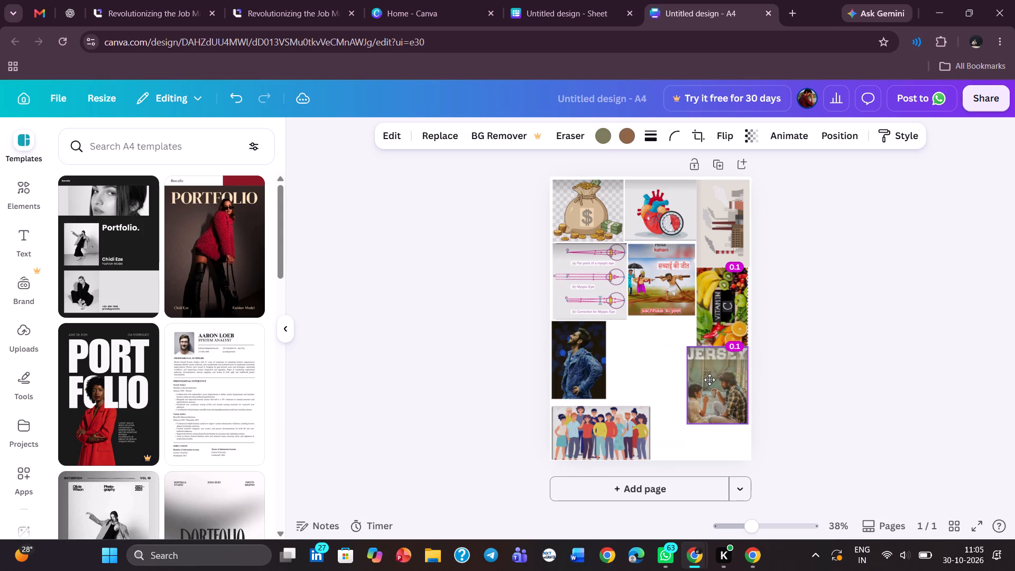
left_click_drag(709, 380, 633, 357)
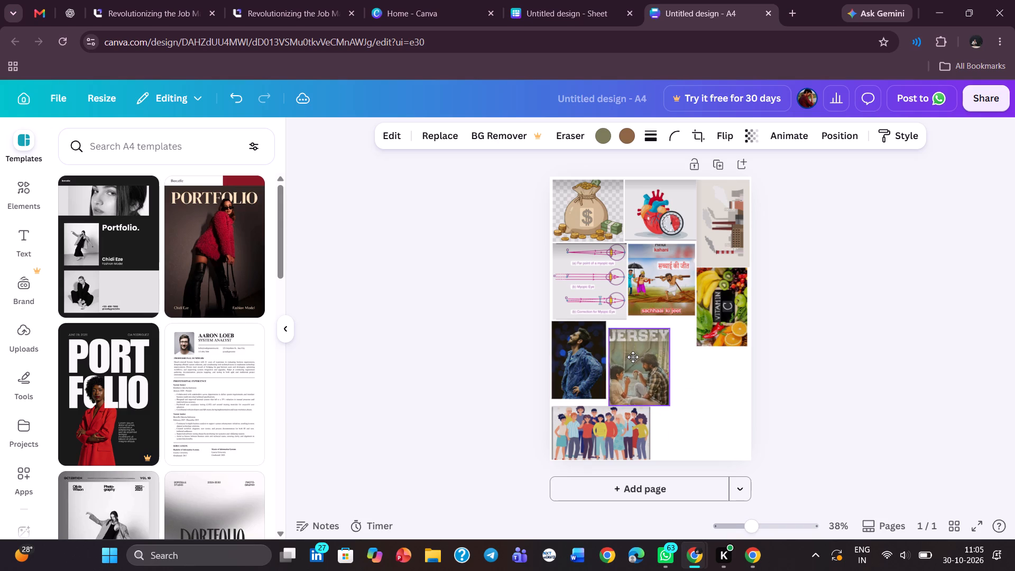
left_click_drag(633, 357, 623, 321)
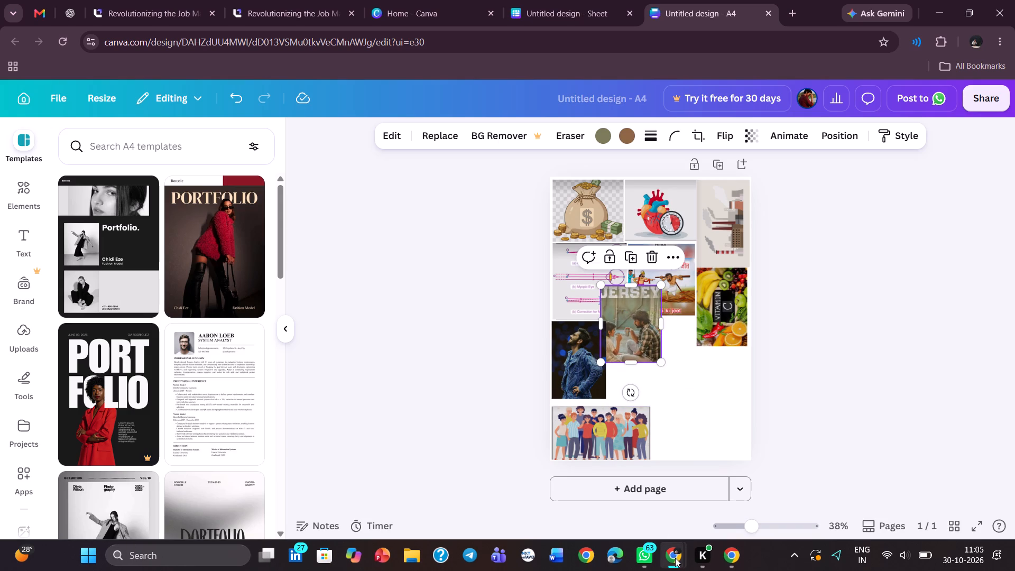
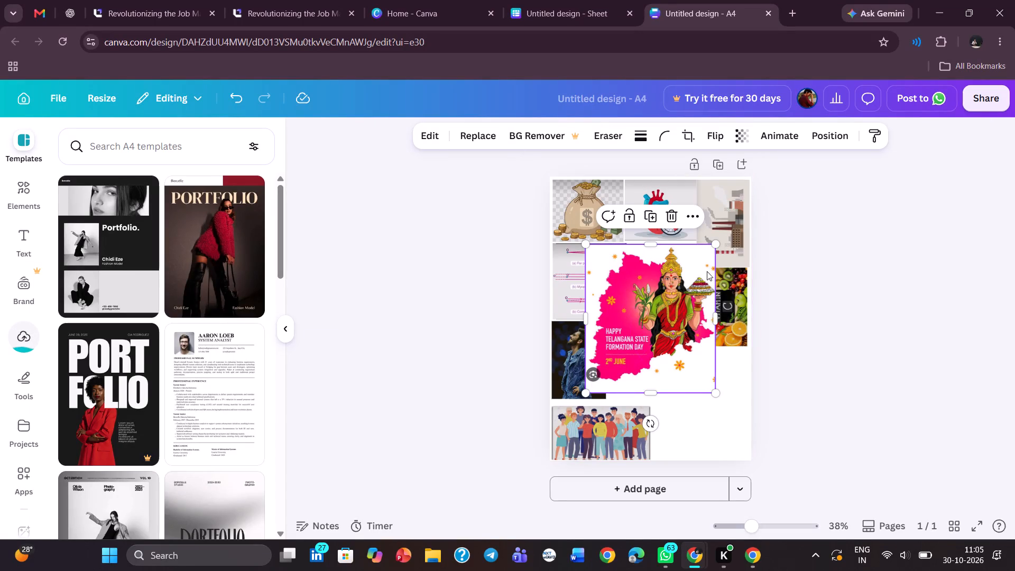
Shrink the Telangana State Formation Day picture to roughly half its width and place it below the Vitamin C picture.
left_click_drag(716, 244, 662, 334)
left_click_drag(621, 352, 670, 389)
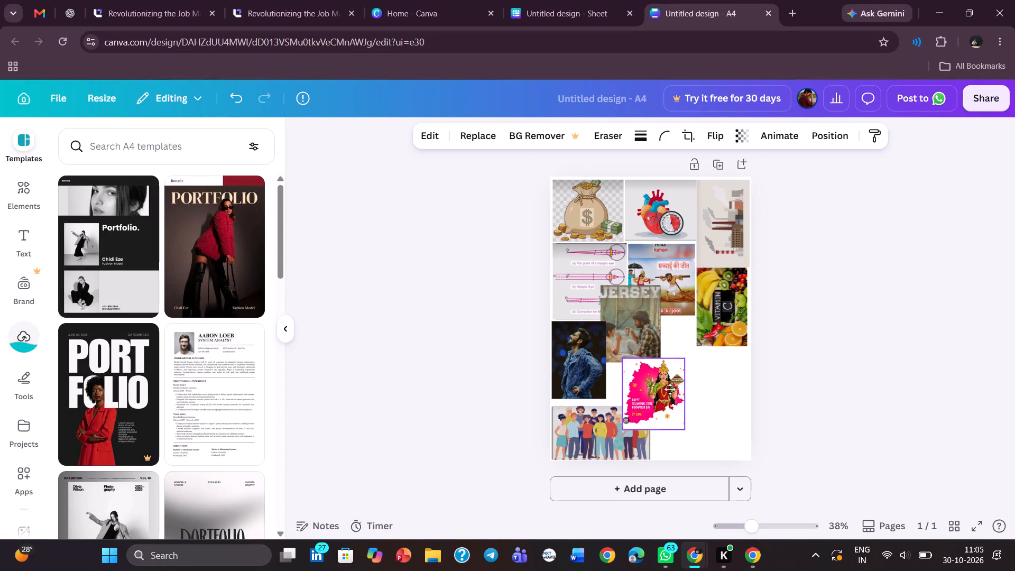
left_click_drag(670, 389, 720, 382)
Move the Jersey picture down off the Hindi story picture into the empty area beside the group-of-people image.
left_click_drag(617, 342, 649, 420)
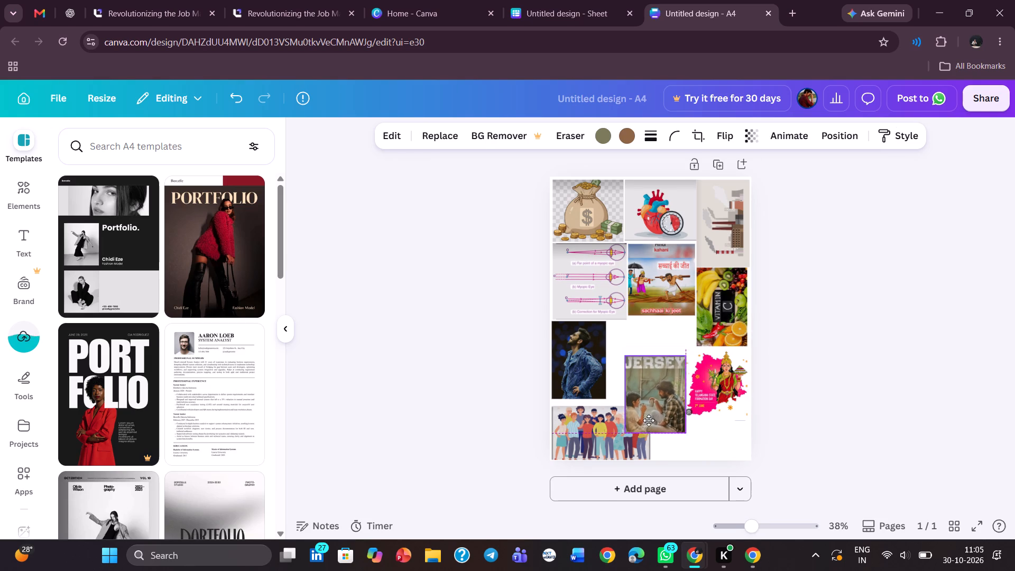
left_click_drag(649, 420, 671, 432)
Move the Telangana State Formation Day picture directly below the Hindi story picture, beside the blue-jacket portrait.
left_click_drag(727, 400, 694, 382)
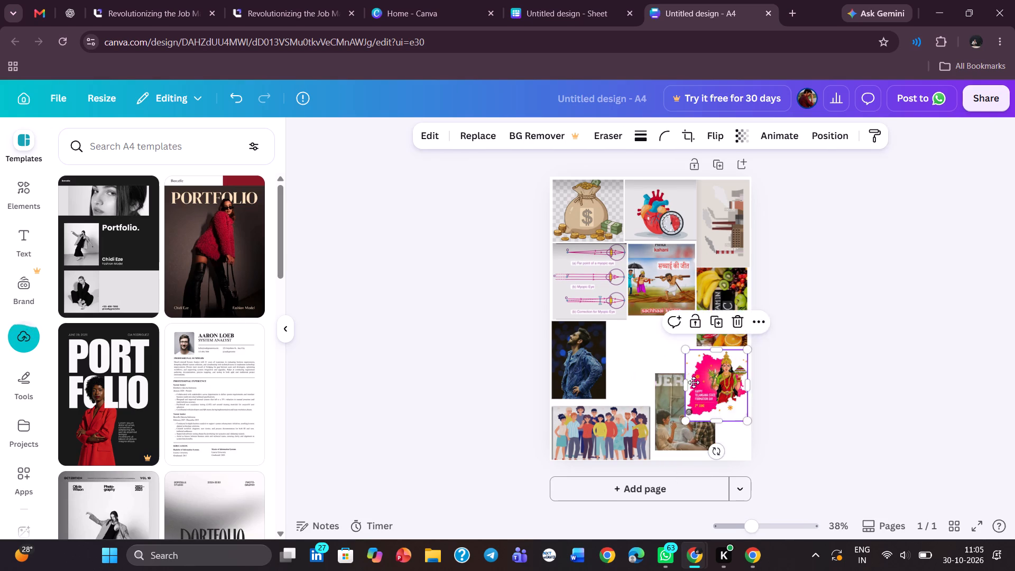
left_click_drag(694, 382, 668, 367)
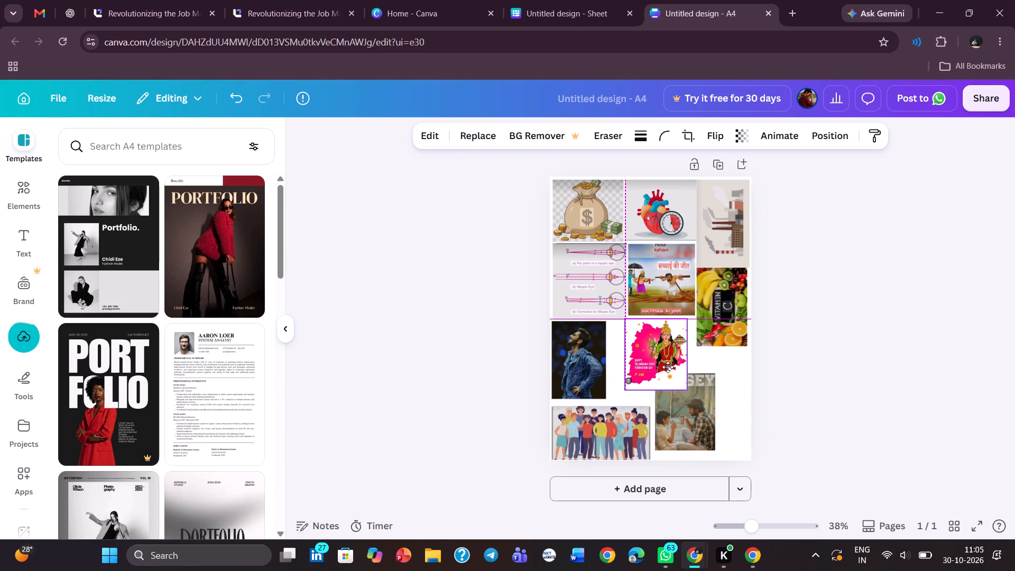
left_click_drag(668, 367, 669, 367)
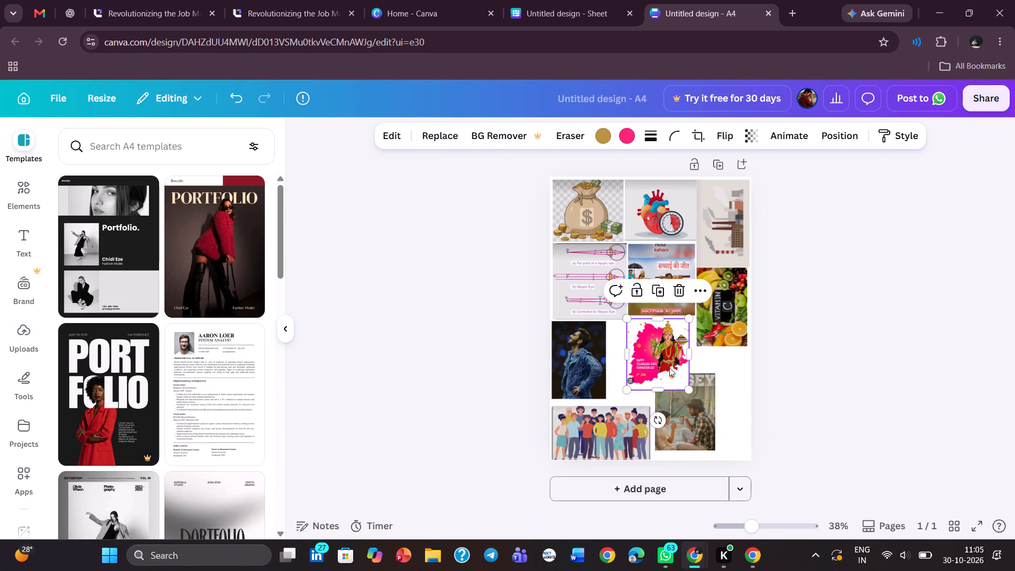
Move the Jersey picture horizontally to sit below the Vitamin C picture, aligned with its right edge.
left_click_drag(695, 411, 728, 410)
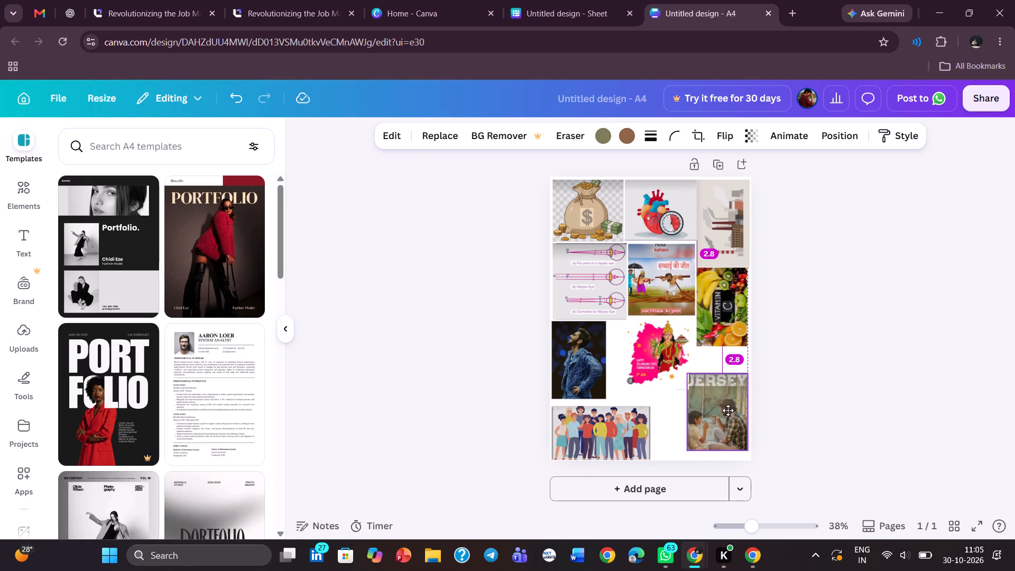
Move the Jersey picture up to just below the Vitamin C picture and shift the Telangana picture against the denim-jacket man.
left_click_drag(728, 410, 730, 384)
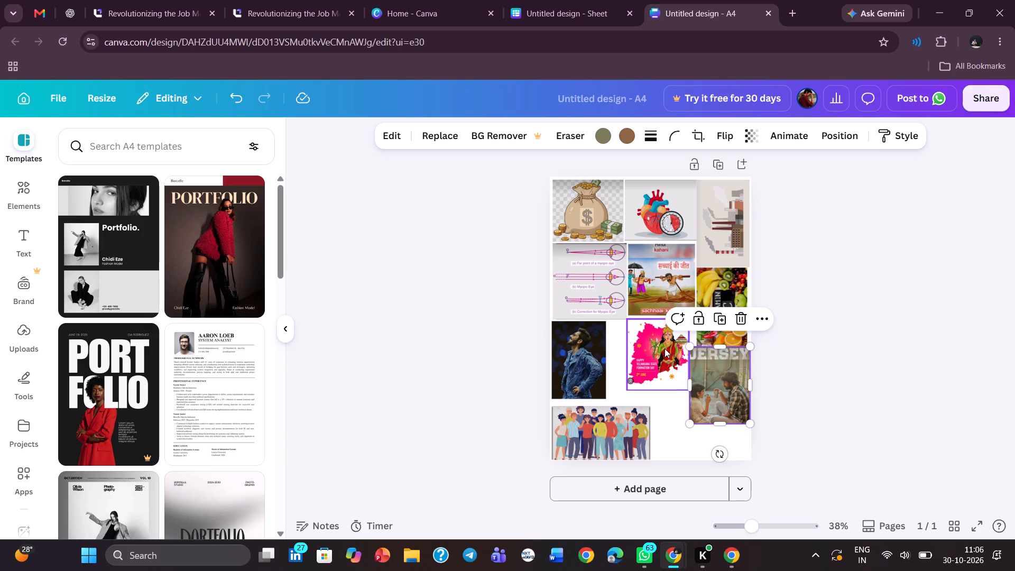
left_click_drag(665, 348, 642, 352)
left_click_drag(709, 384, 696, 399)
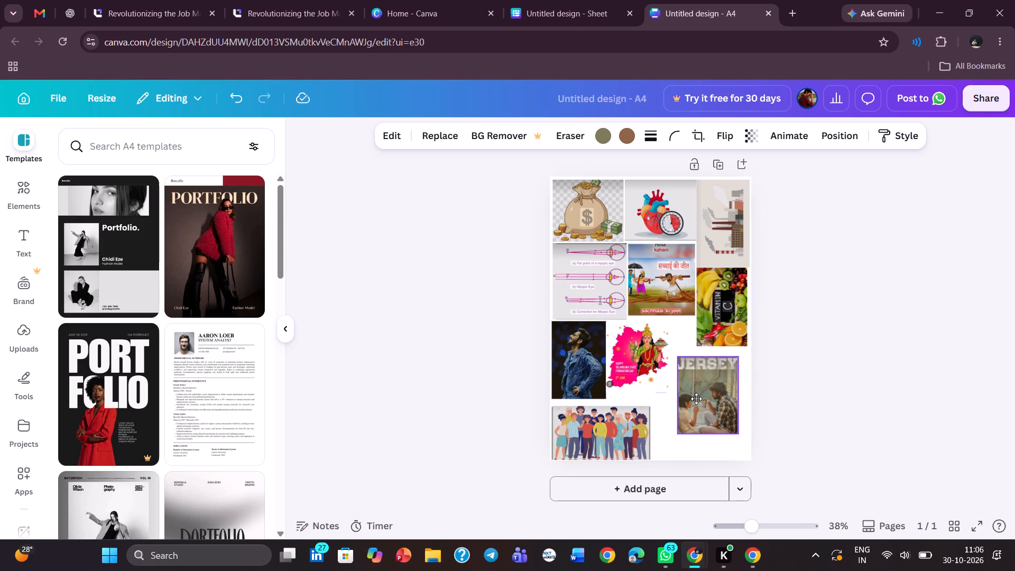
Swap the two pictures, placing Jersey directly beside the denim-jacket man and Telangana State Formation Day below the Vitamin C picture.
left_click_drag(696, 399, 628, 382)
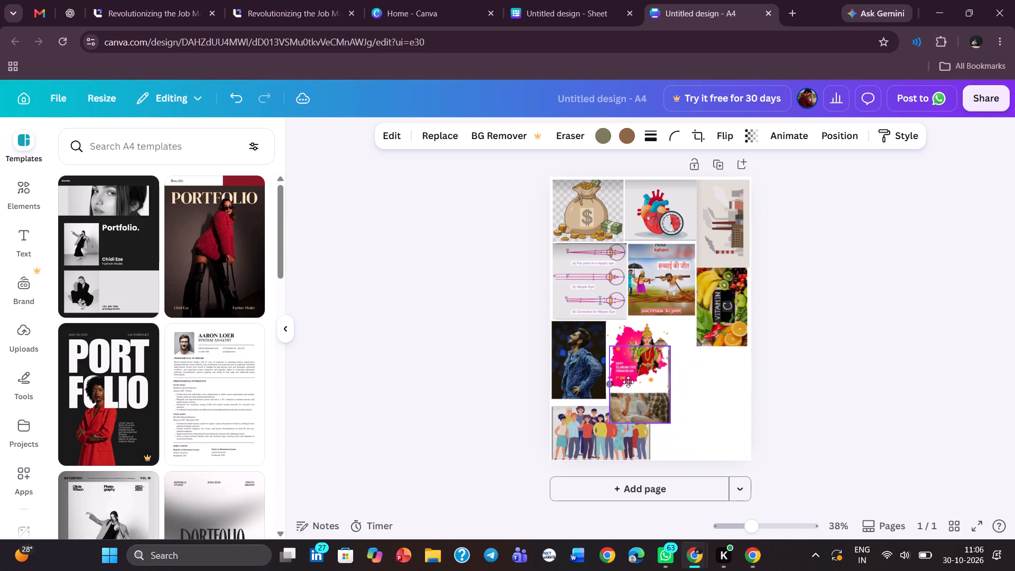
left_click_drag(628, 382, 642, 408)
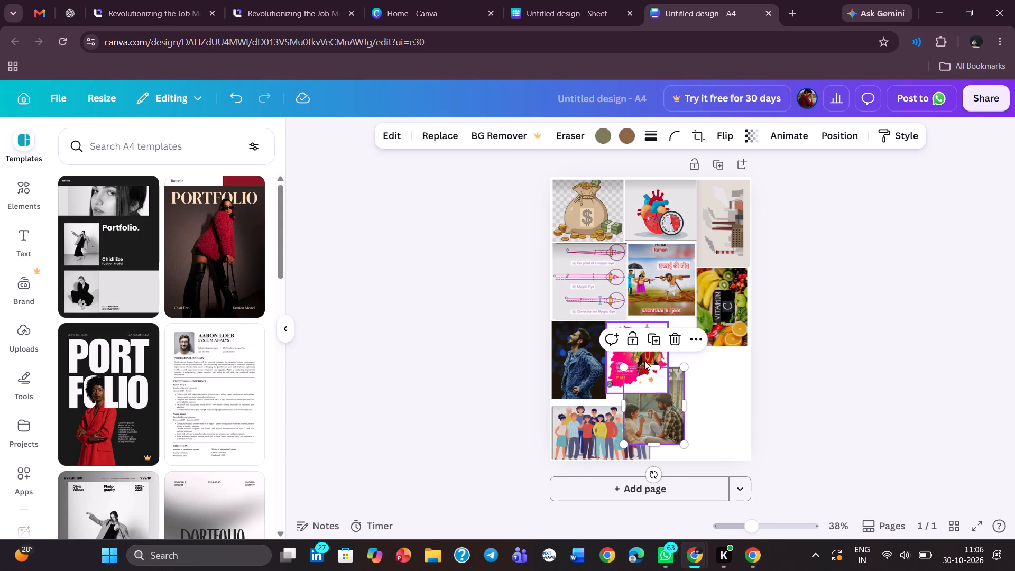
left_click_drag(643, 353, 724, 384)
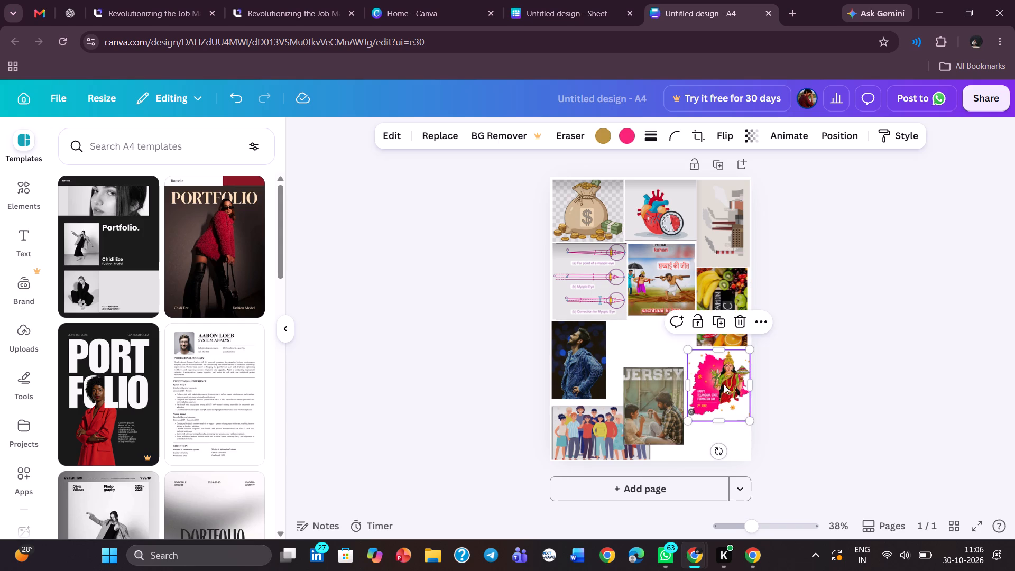
left_click_drag(658, 380, 642, 343)
left_click_drag(697, 368, 696, 368)
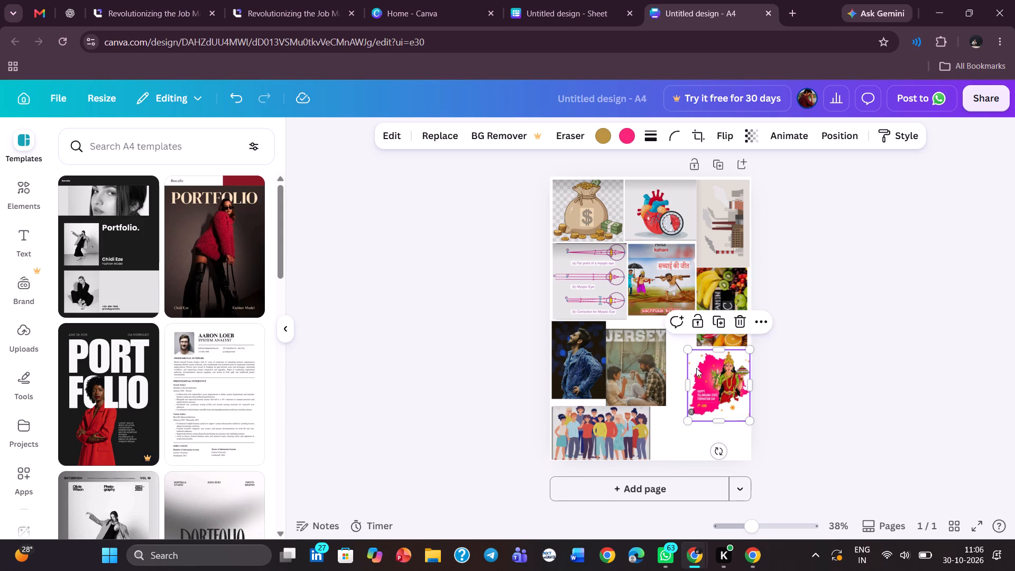
left_click_drag(696, 368, 686, 368)
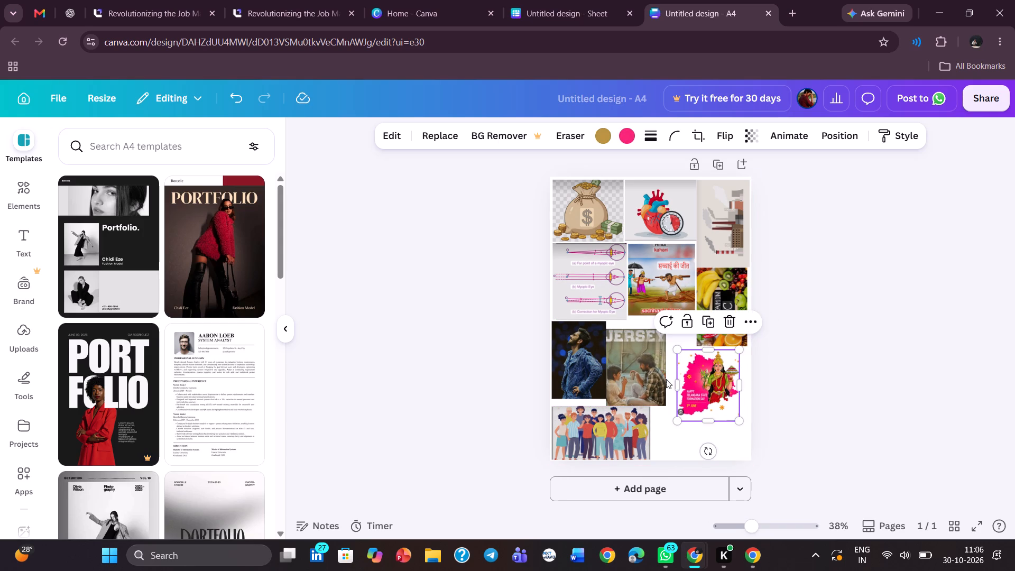
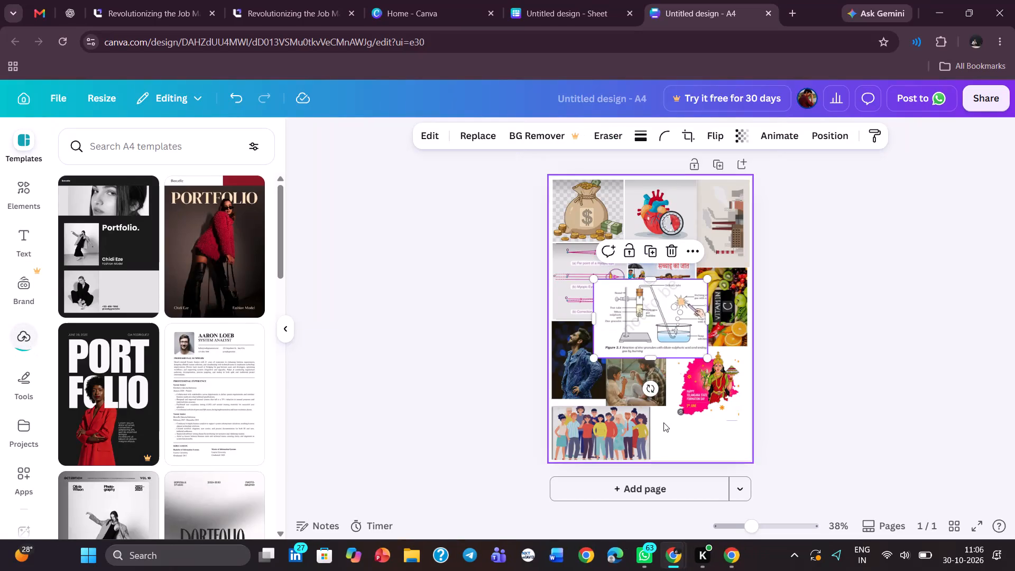
Move the laboratory apparatus diagram down below the Vitamin C picture, over the Telangana picture and above the page's bottom edge.
left_click_drag(665, 317, 710, 379)
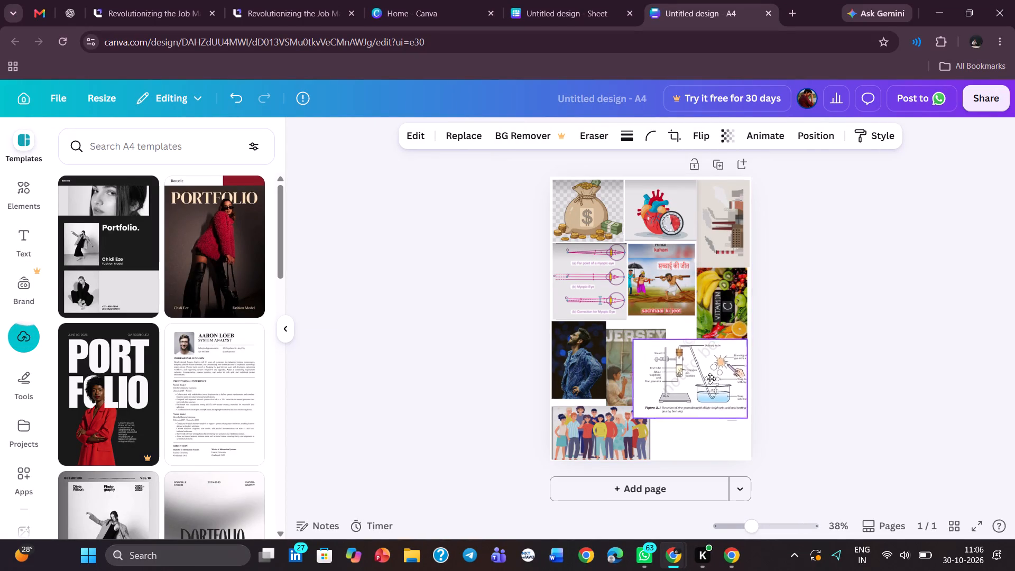
left_click_drag(710, 379, 696, 390)
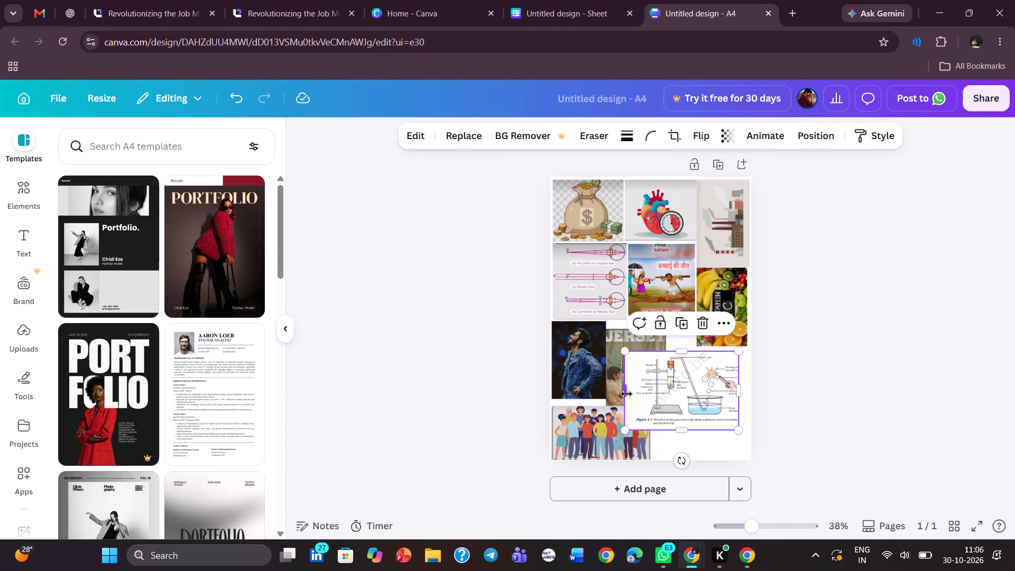
Narrow the laboratory apparatus diagram slightly by bringing in its left edge, keeping its height.
left_click_drag(626, 394, 633, 394)
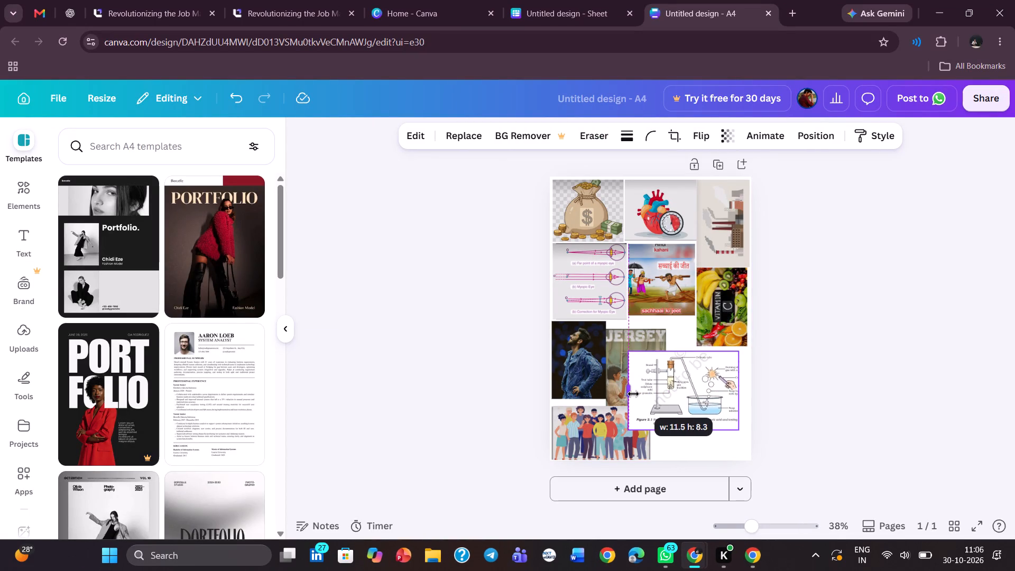
left_click_drag(633, 394, 636, 394)
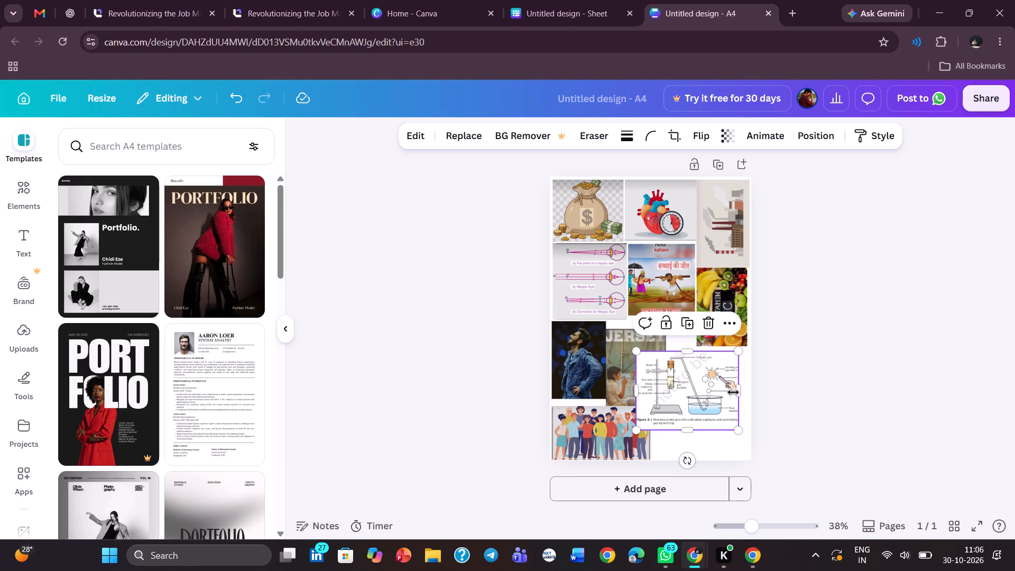
left_click(736, 392)
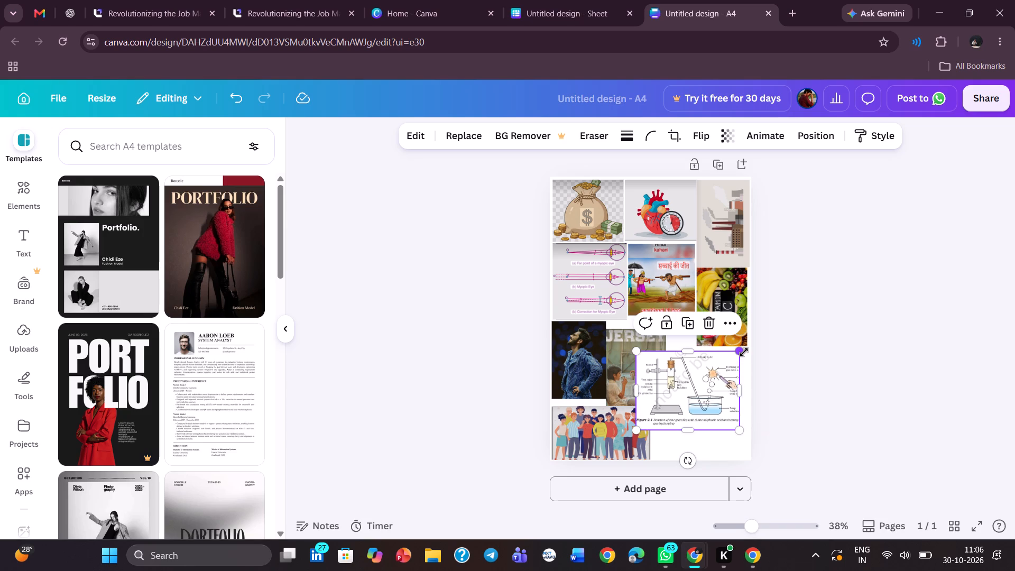
Shrink the laboratory experiment diagram by about a fifth and place it beside the group-of-people picture at the page bottom.
left_click_drag(744, 352, 727, 370)
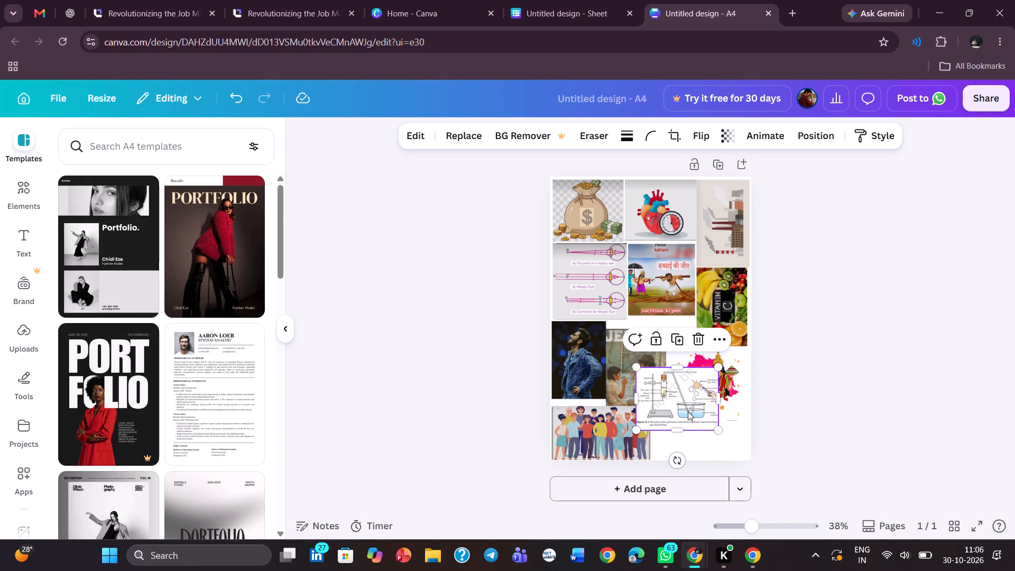
left_click_drag(644, 404, 667, 443)
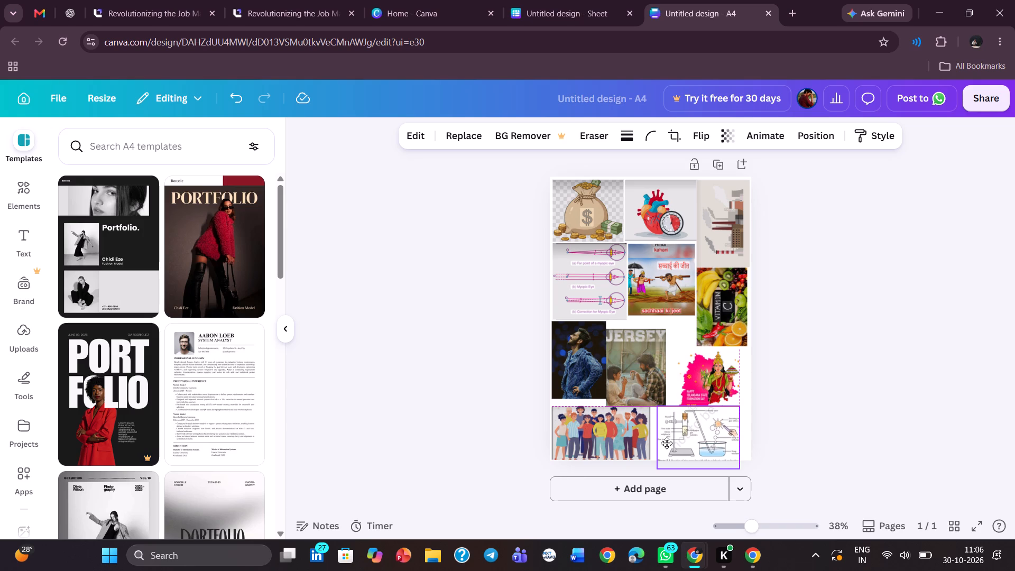
left_click_drag(667, 443, 660, 439)
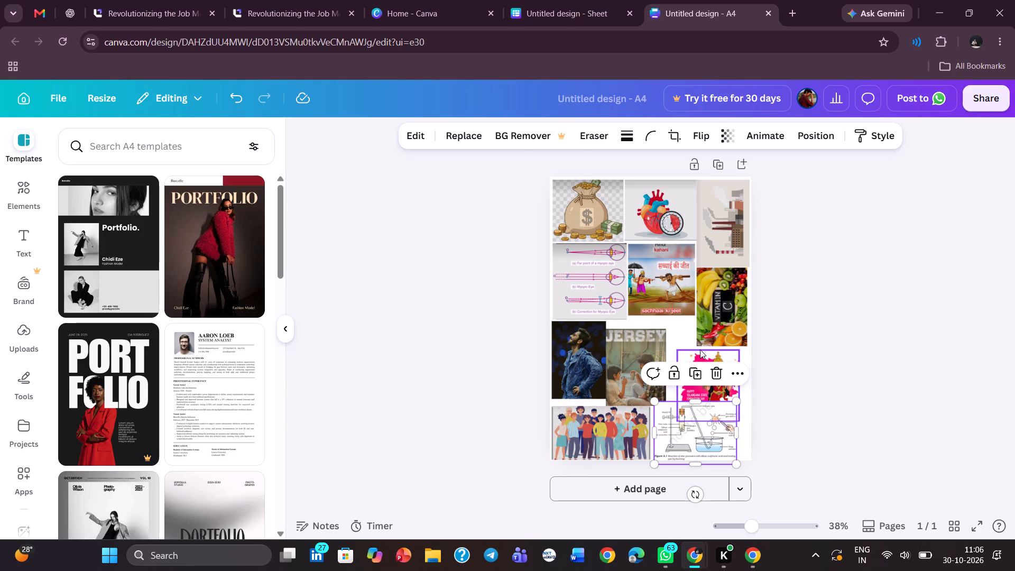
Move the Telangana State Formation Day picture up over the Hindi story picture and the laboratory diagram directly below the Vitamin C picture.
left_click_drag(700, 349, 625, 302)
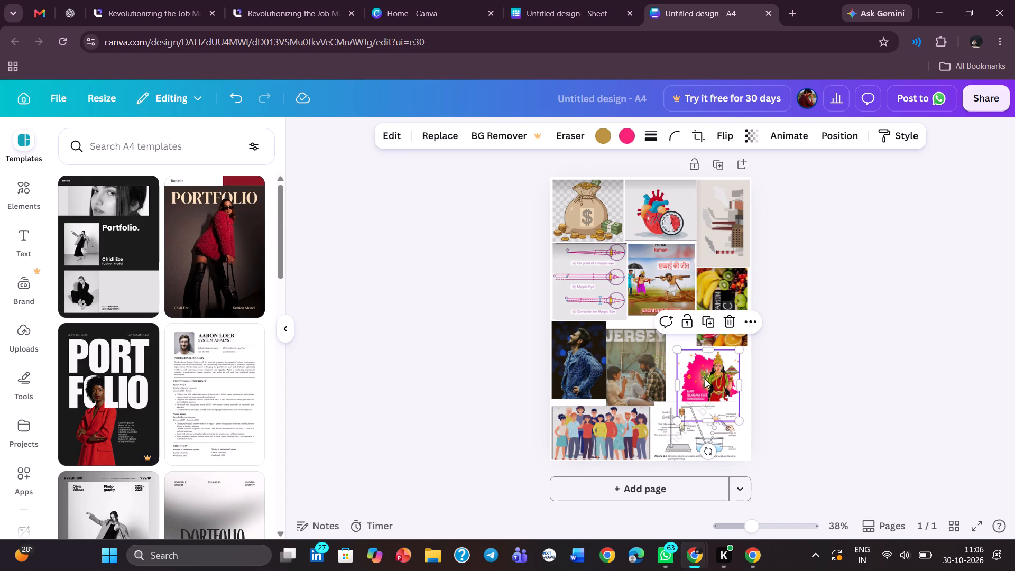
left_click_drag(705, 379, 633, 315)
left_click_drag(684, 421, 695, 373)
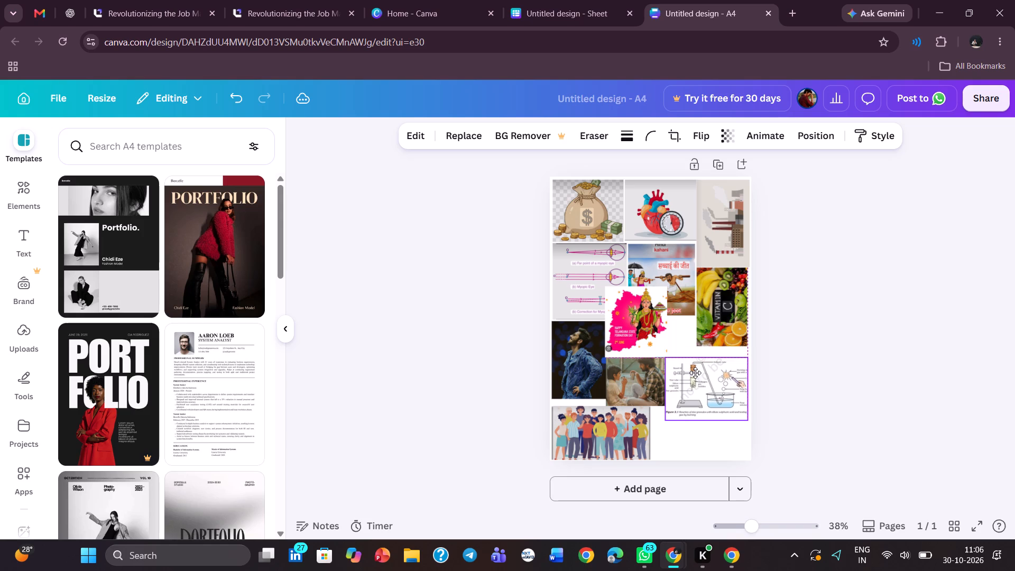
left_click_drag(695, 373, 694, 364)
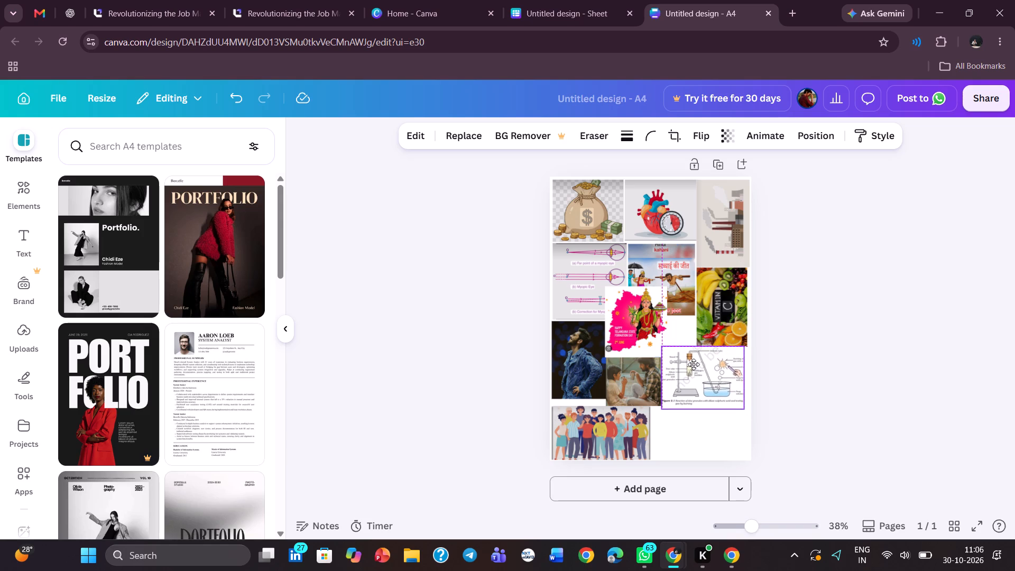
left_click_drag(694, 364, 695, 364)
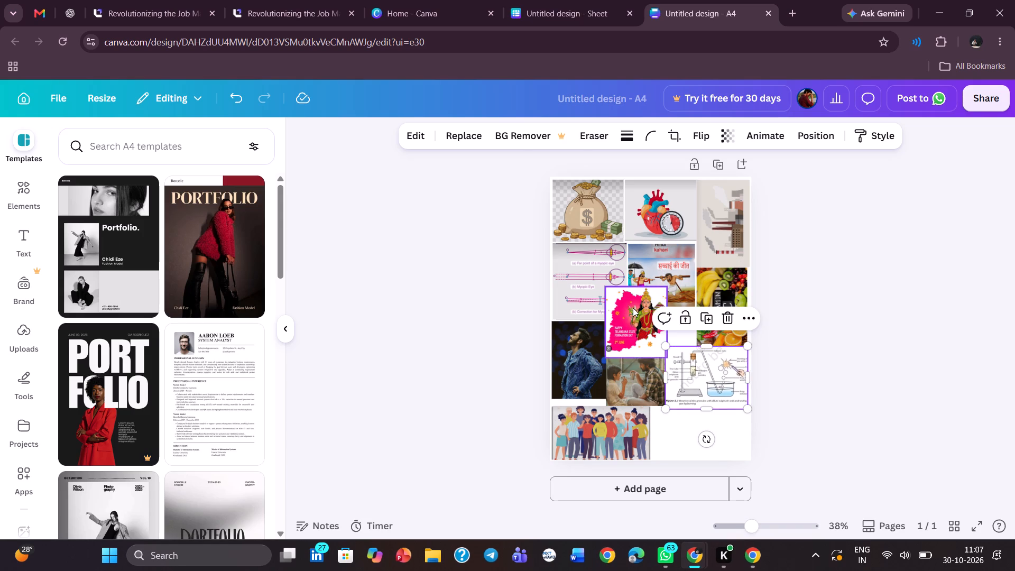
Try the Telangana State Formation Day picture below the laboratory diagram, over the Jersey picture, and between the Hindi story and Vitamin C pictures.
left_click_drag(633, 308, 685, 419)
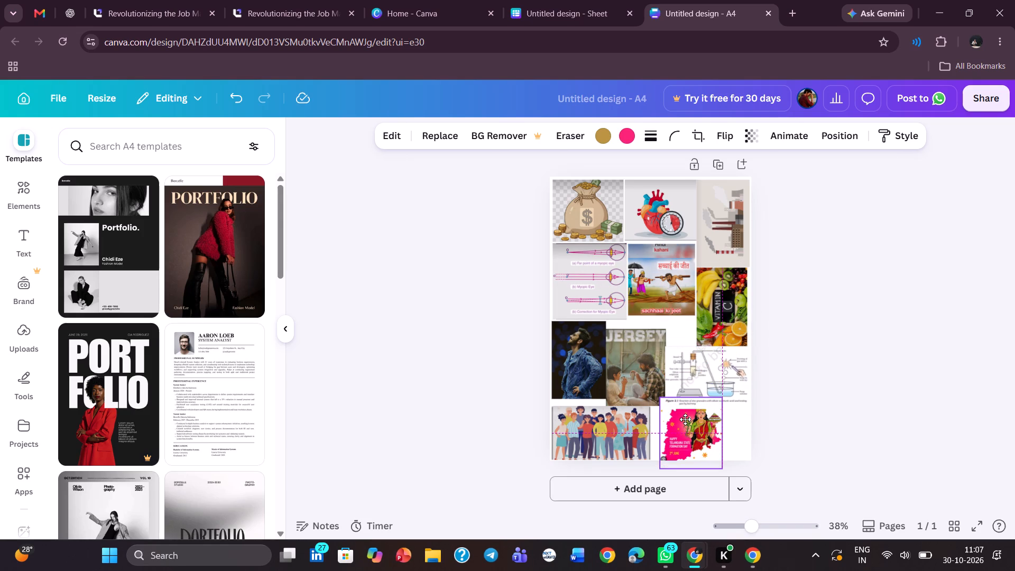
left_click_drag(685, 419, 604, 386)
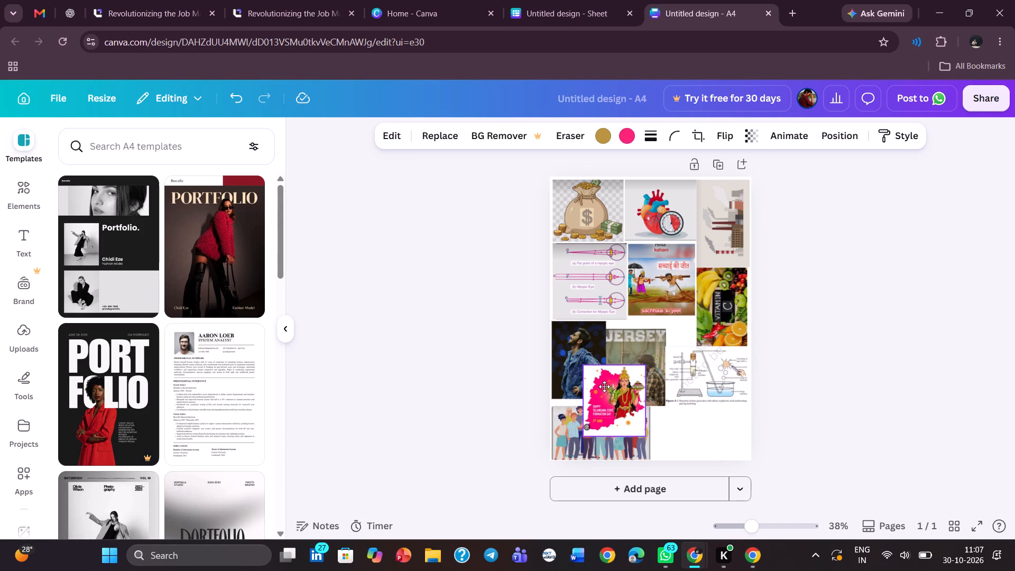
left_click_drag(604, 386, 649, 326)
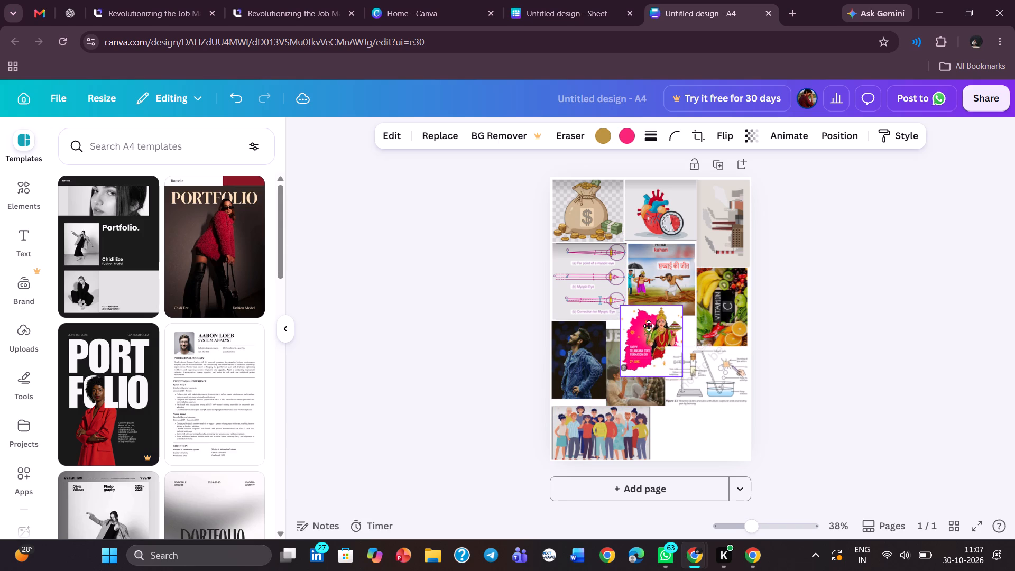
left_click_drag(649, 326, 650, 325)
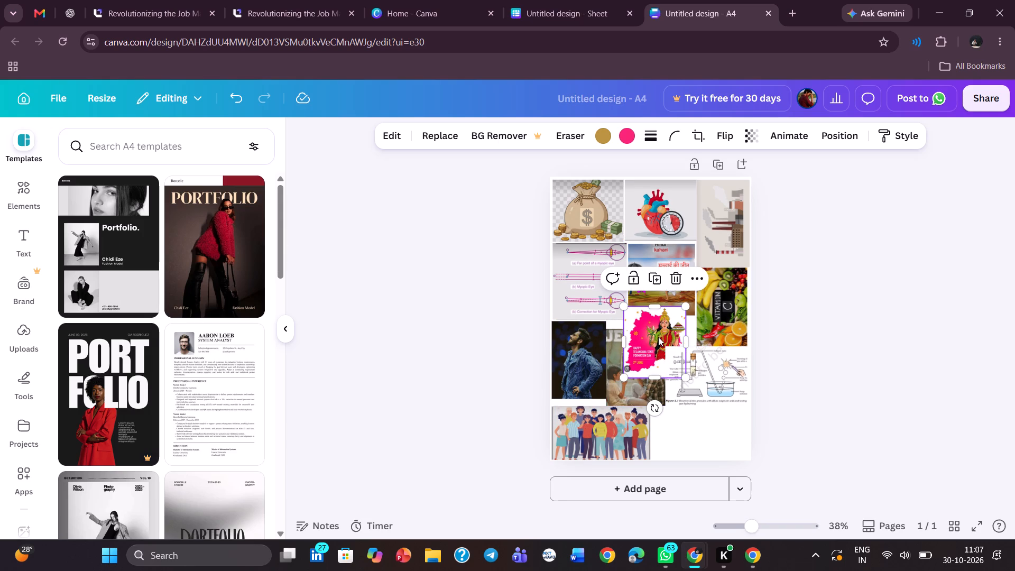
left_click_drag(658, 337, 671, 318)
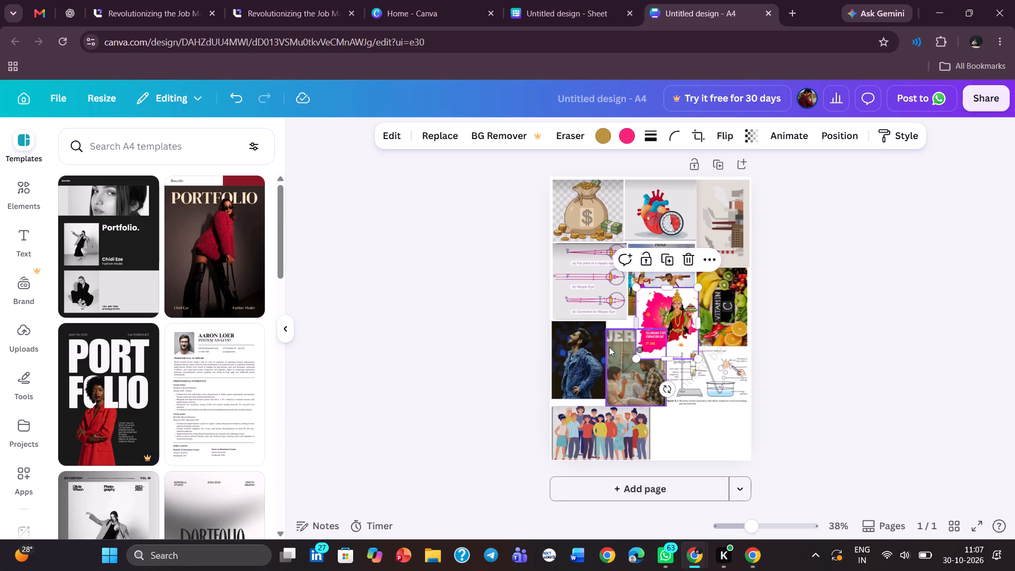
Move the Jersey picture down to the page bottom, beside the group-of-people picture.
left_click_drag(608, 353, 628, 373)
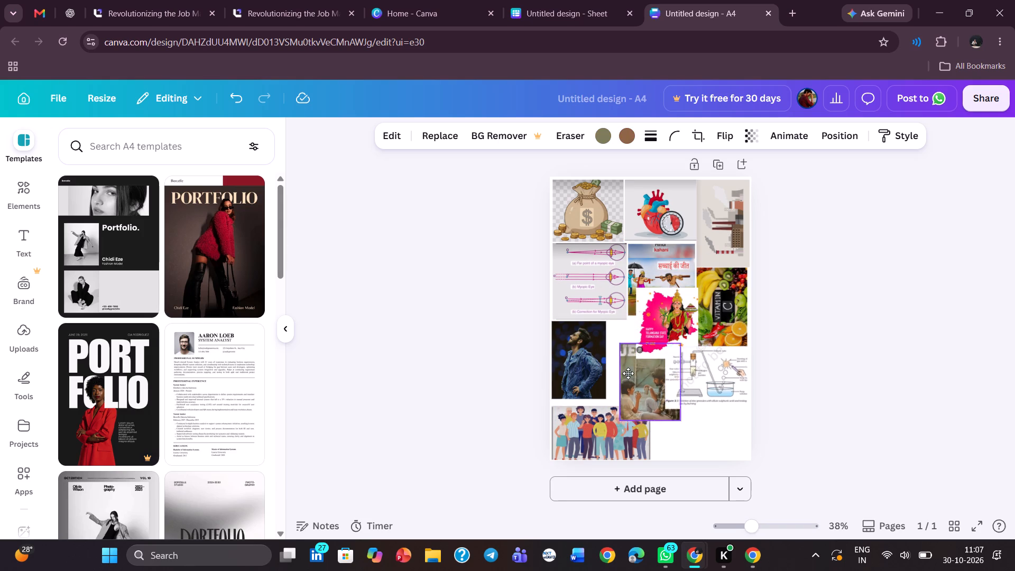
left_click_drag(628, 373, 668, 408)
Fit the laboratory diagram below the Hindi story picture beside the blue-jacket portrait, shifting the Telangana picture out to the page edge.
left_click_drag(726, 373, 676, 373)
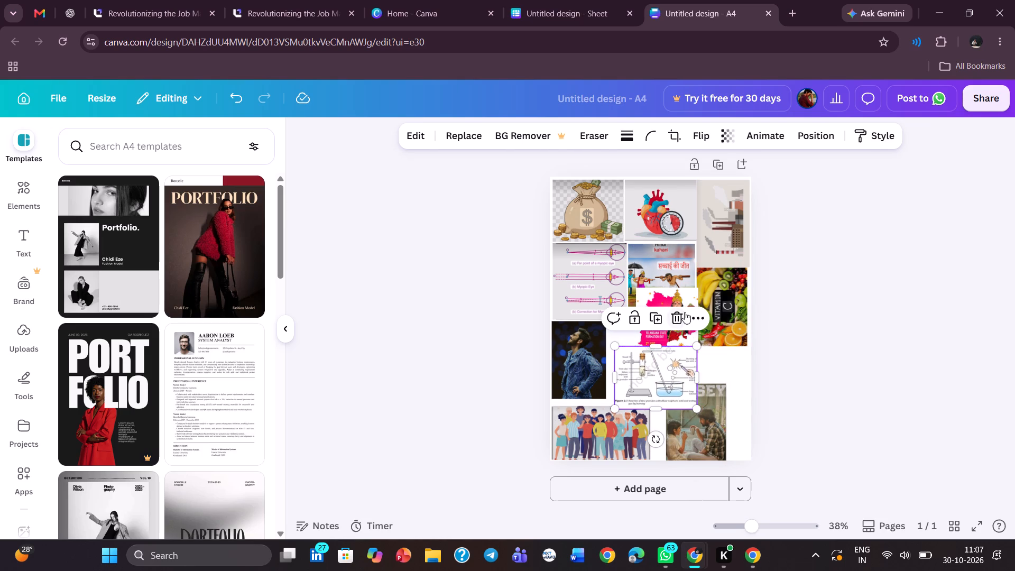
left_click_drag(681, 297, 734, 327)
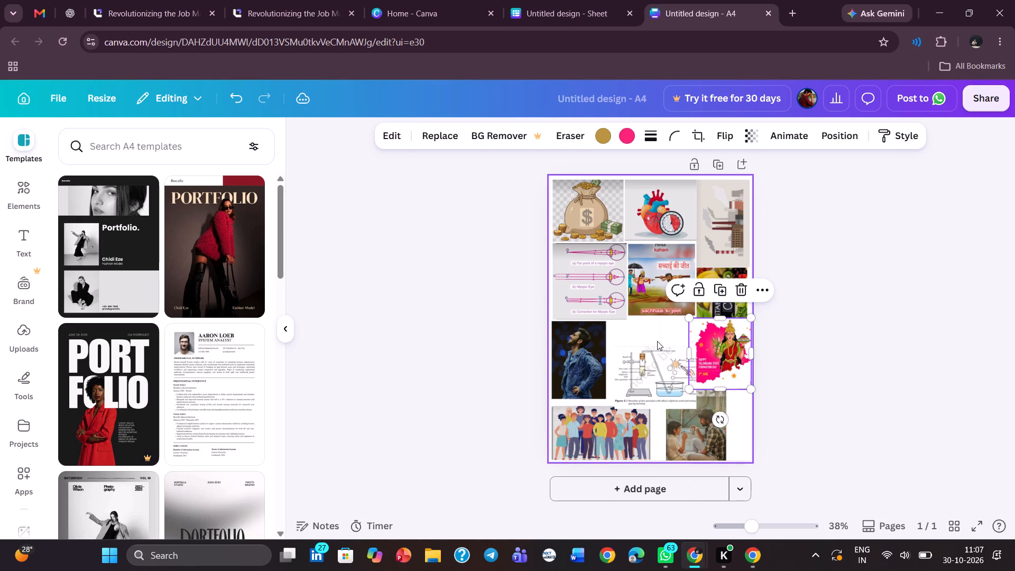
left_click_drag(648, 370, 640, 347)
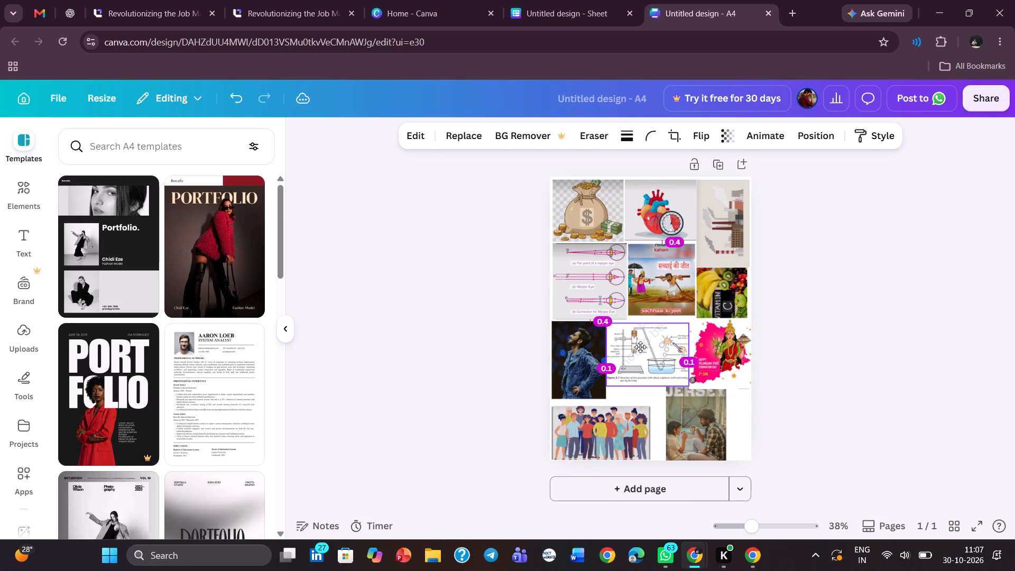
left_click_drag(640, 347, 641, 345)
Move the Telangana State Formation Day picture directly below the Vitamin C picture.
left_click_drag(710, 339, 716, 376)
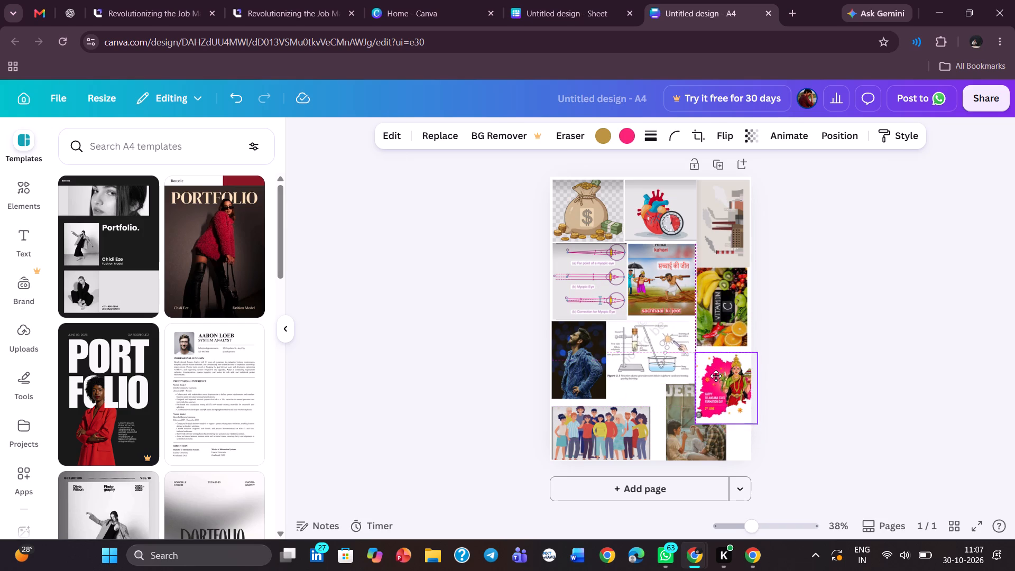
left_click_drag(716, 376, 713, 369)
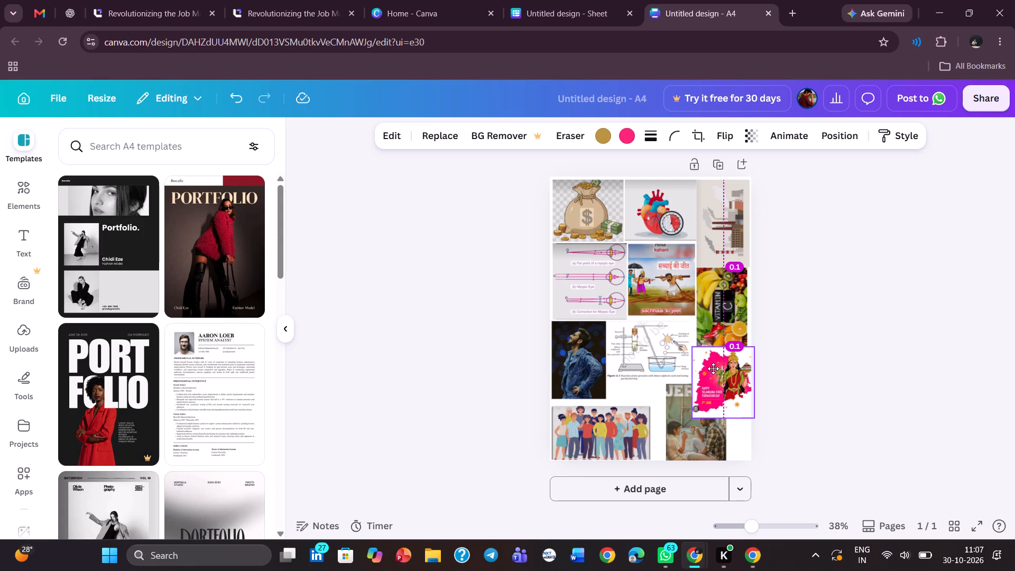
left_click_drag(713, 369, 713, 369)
Add a second blank A4 page to the design.
left_click(640, 493)
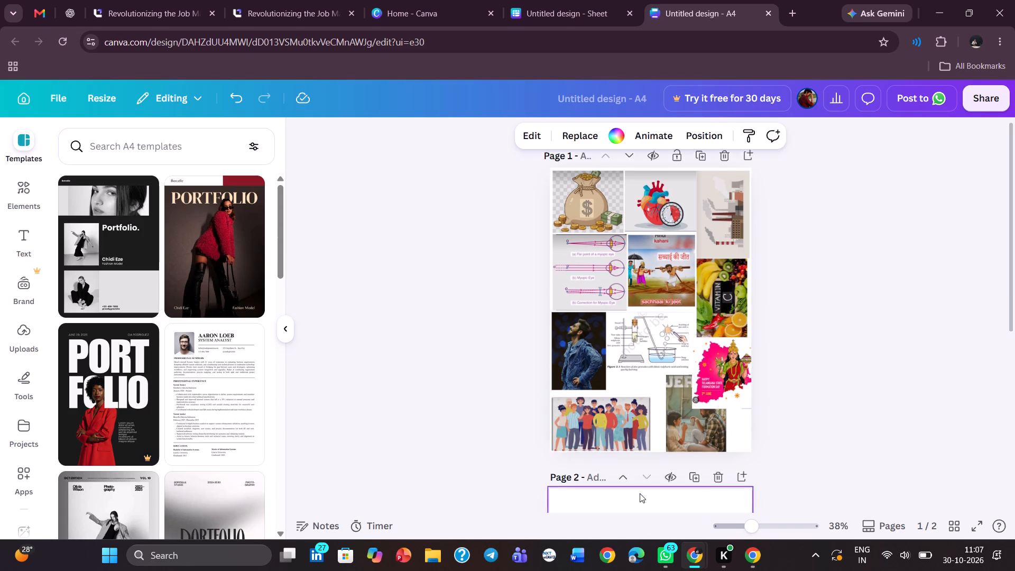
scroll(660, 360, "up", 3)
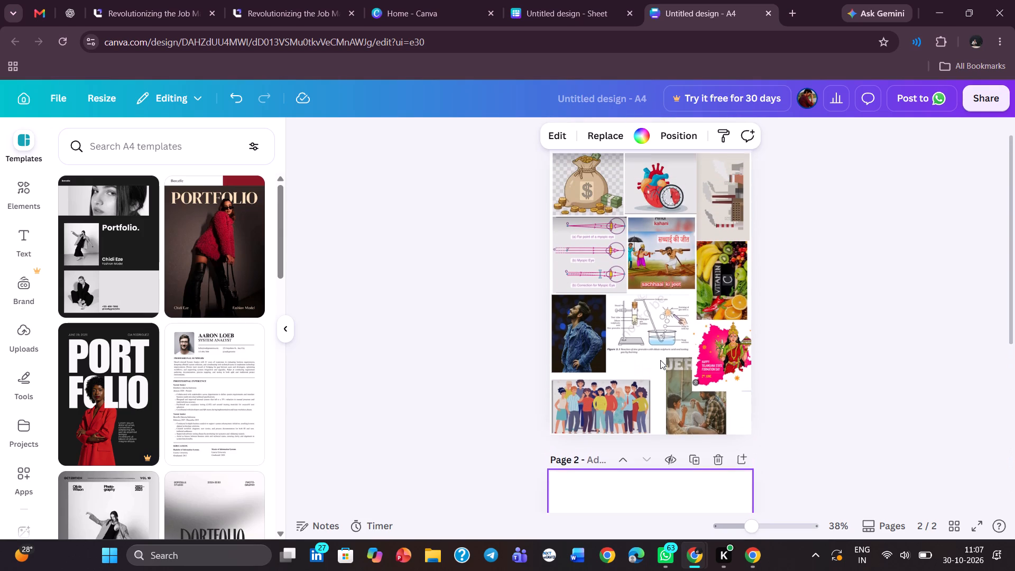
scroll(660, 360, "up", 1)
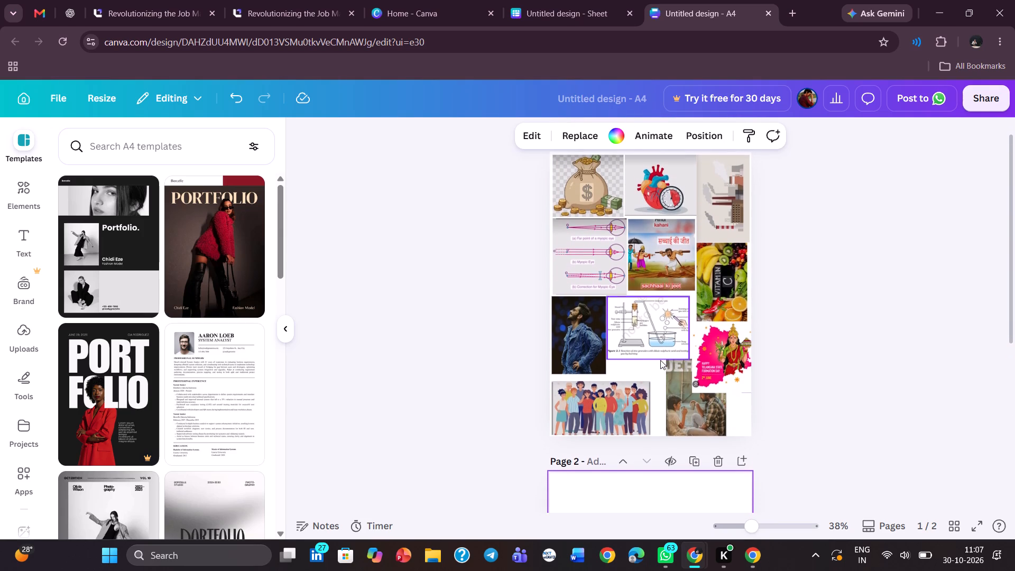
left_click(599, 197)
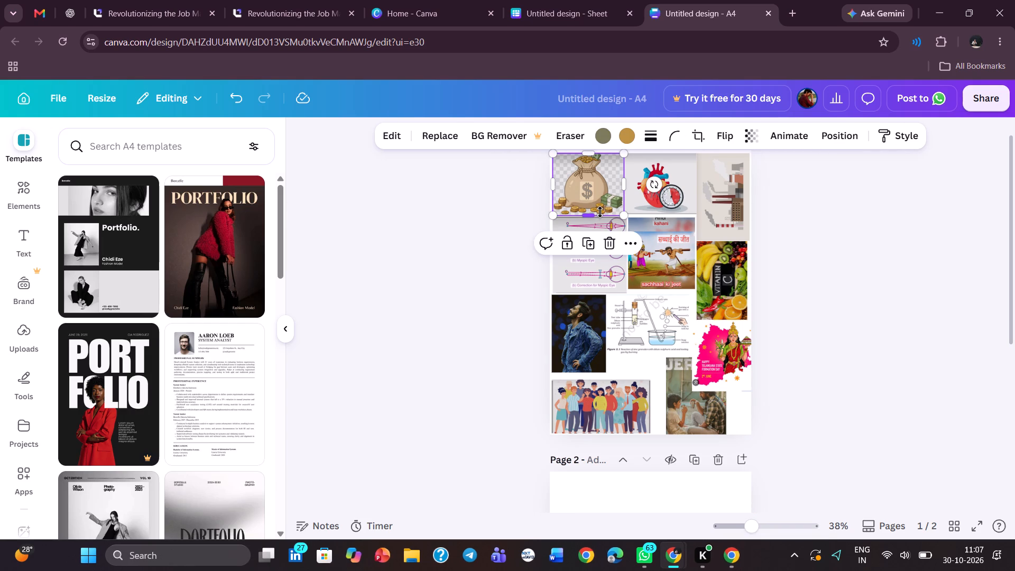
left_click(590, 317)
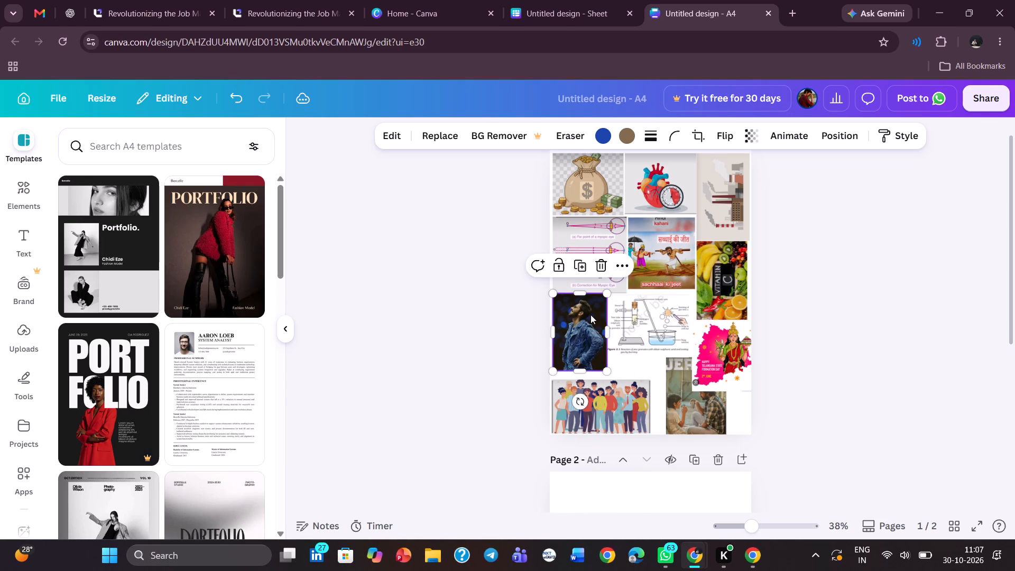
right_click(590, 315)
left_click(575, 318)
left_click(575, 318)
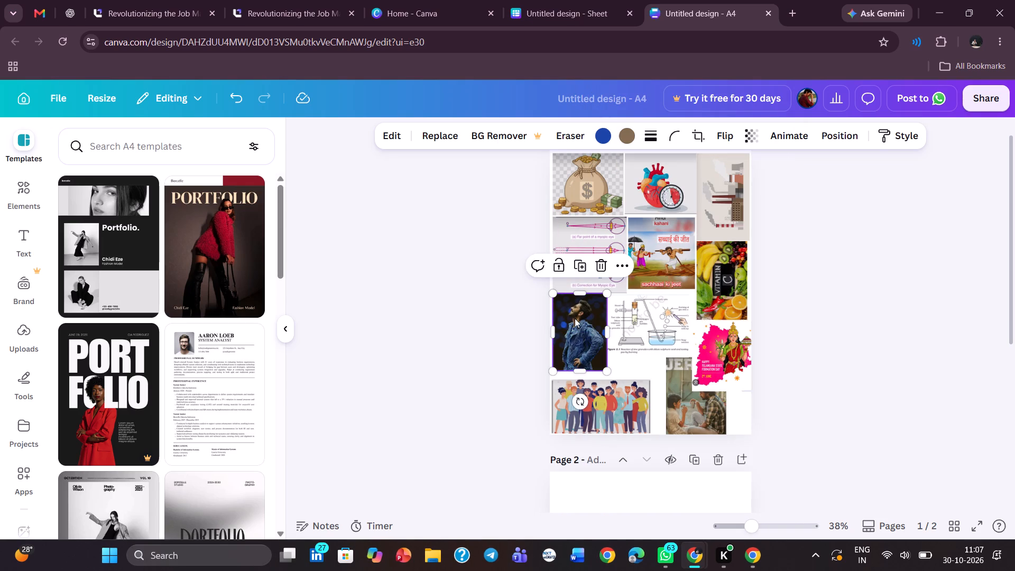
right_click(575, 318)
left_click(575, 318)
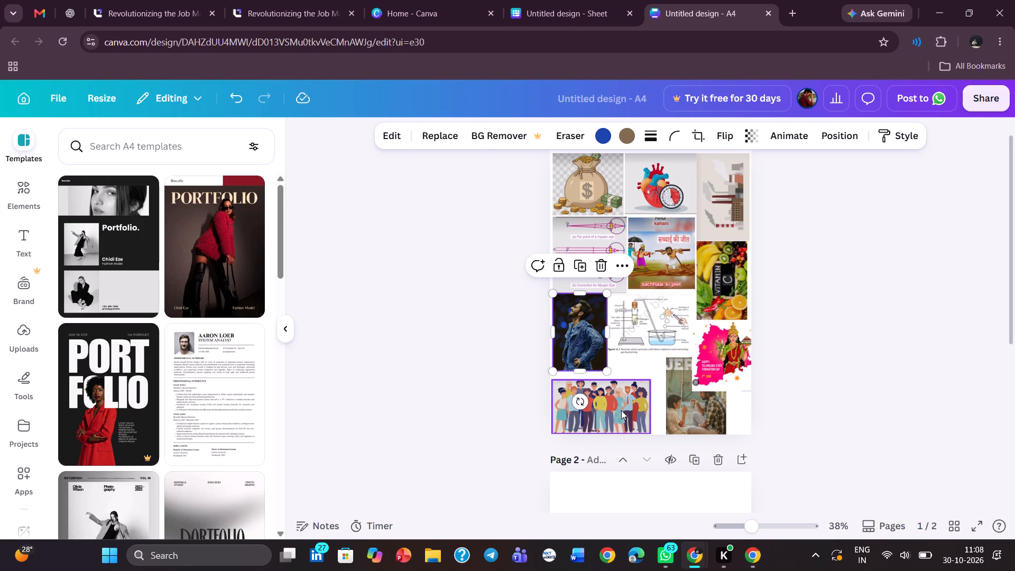
Move the group-of-people, Jersey, Telangana, laboratory diagram and blue-jacket portrait pictures from page 1 onto page 2.
left_click_drag(621, 410, 622, 495)
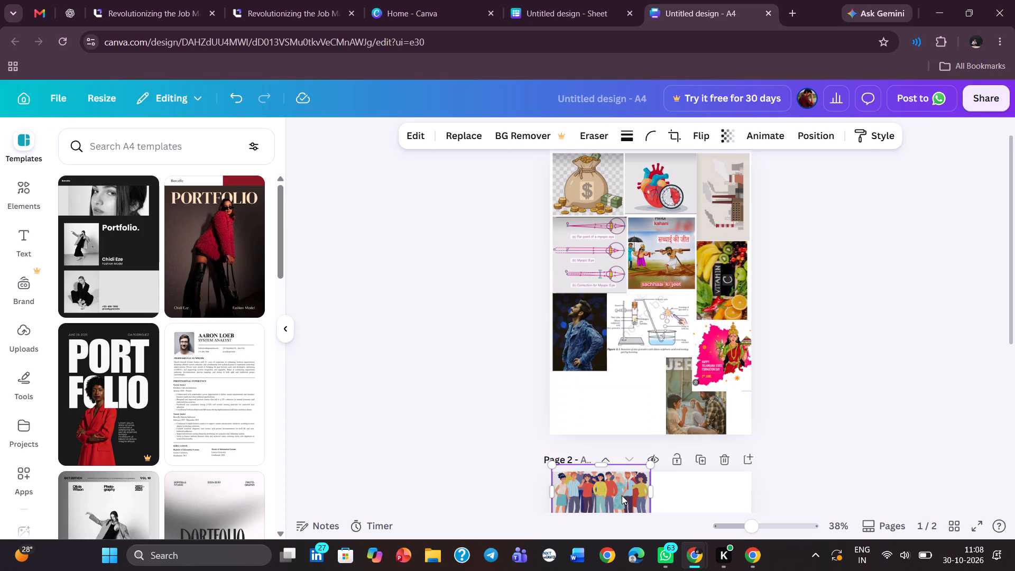
left_click_drag(684, 394, 681, 505)
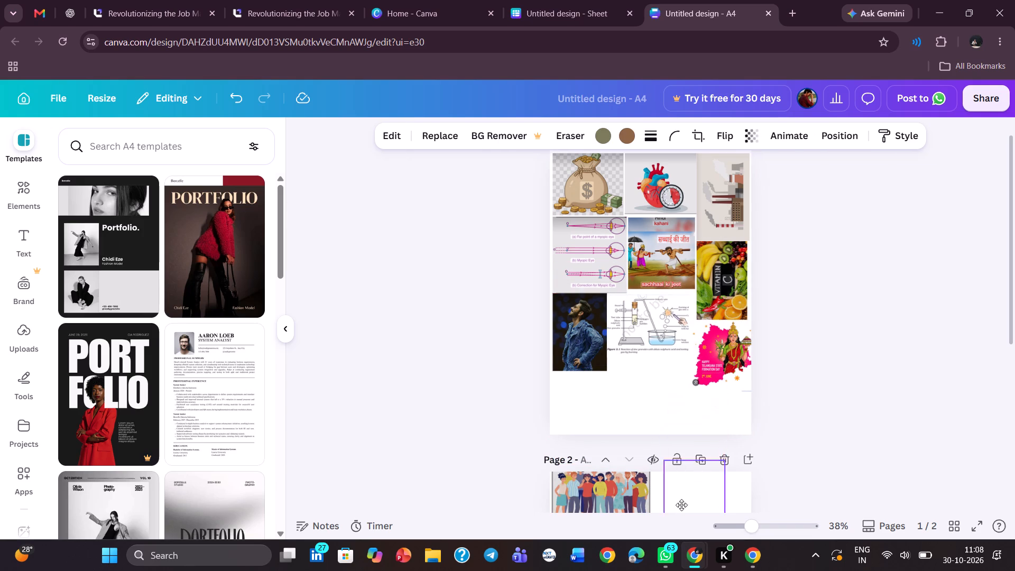
left_click_drag(681, 505, 680, 515)
left_click_drag(721, 346, 667, 519)
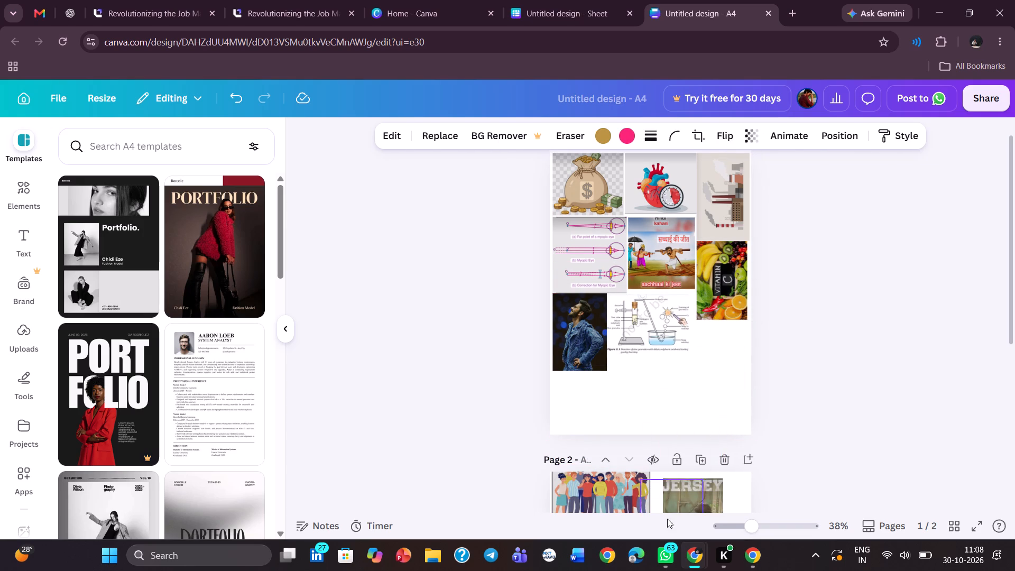
left_click_drag(667, 519, 663, 568)
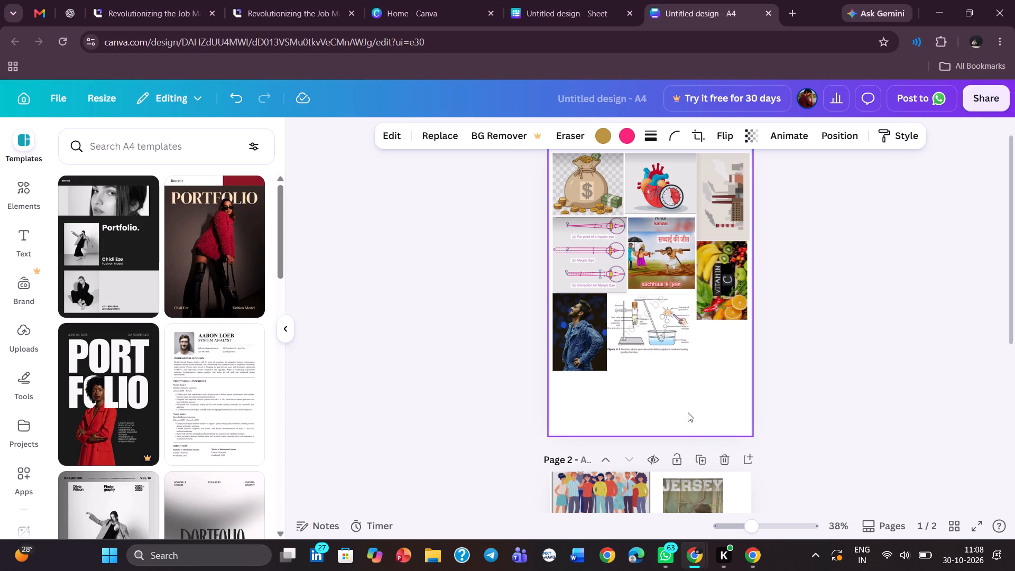
scroll(691, 377, "down", 2)
left_click_drag(641, 217, 641, 238)
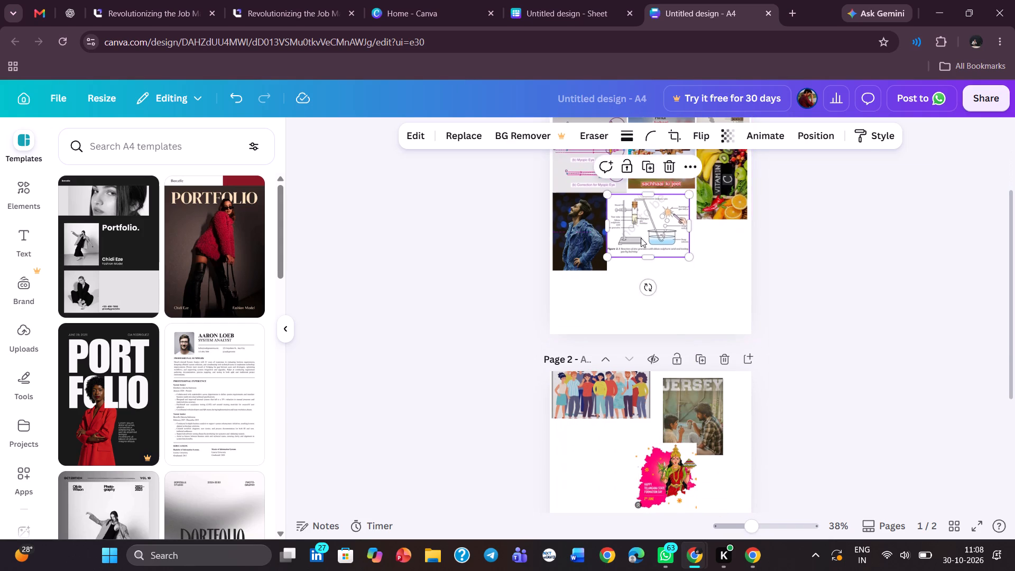
left_click_drag(641, 238, 585, 455)
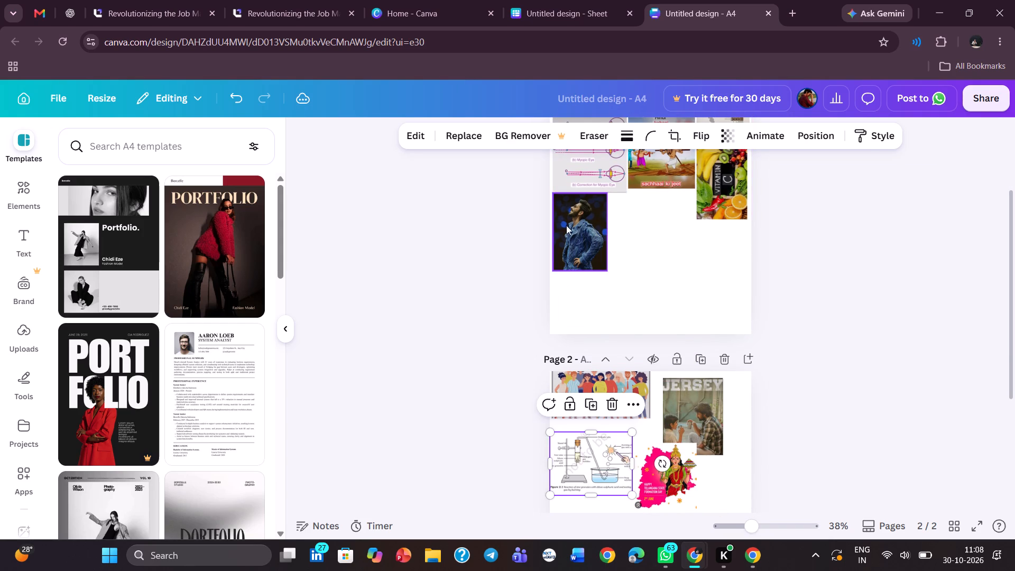
left_click_drag(567, 225, 709, 509)
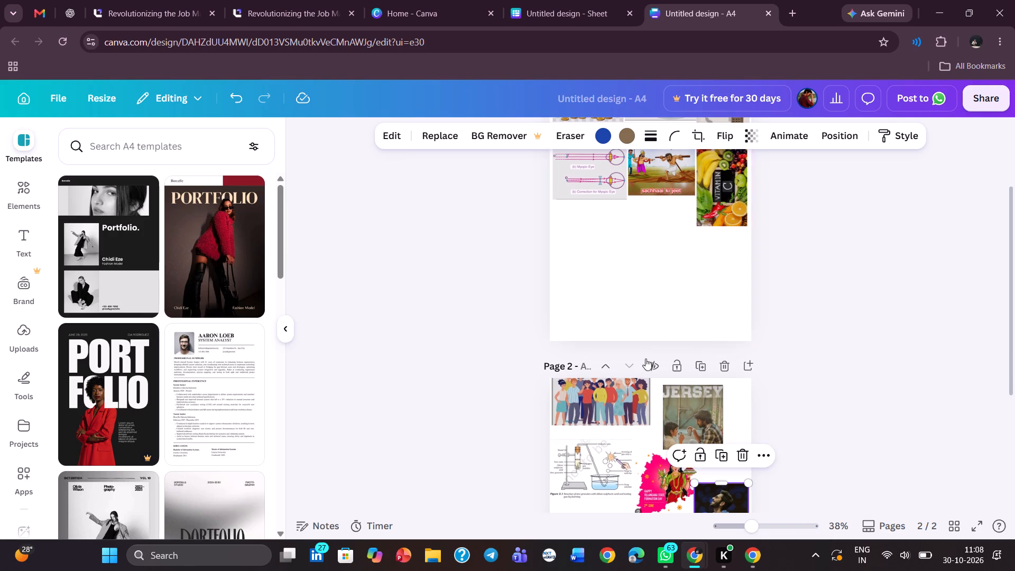
Move the group-of-people picture back to page 1, rotate it a quarter turn counterclockwise, and place it directly below the Vitamin C picture.
left_click_drag(608, 410, 659, 287)
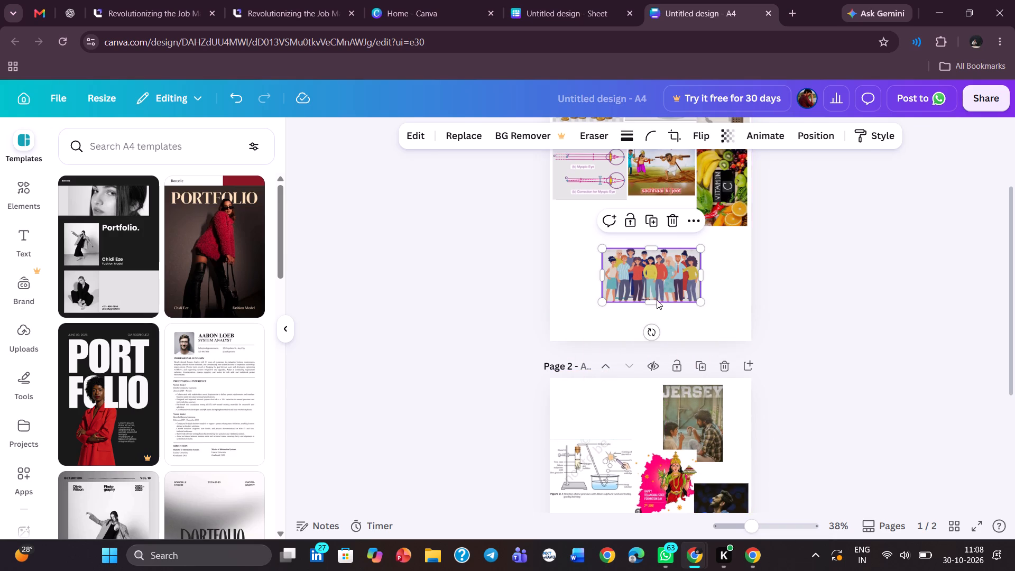
left_click_drag(652, 329, 698, 289)
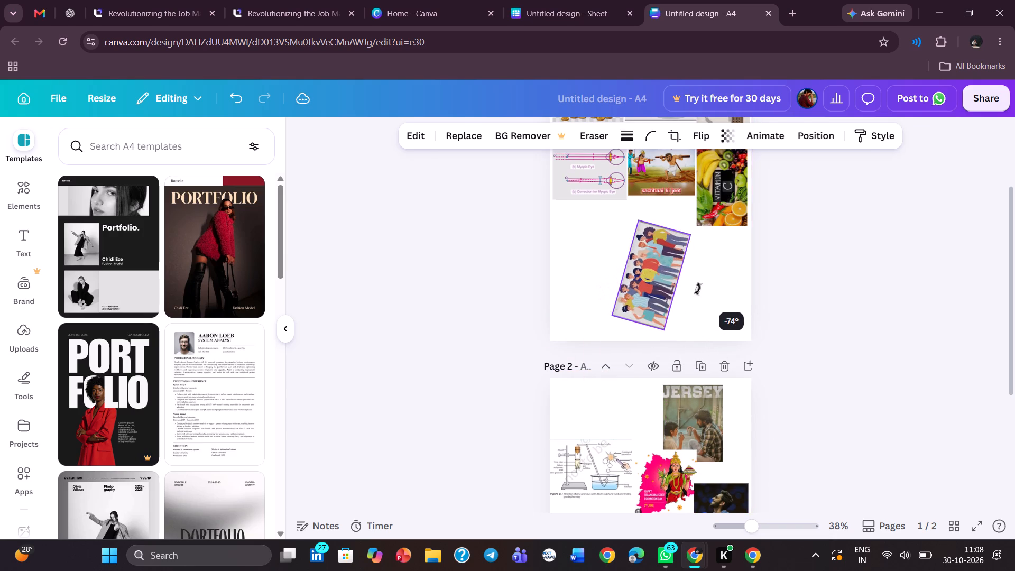
left_click_drag(698, 289, 702, 280)
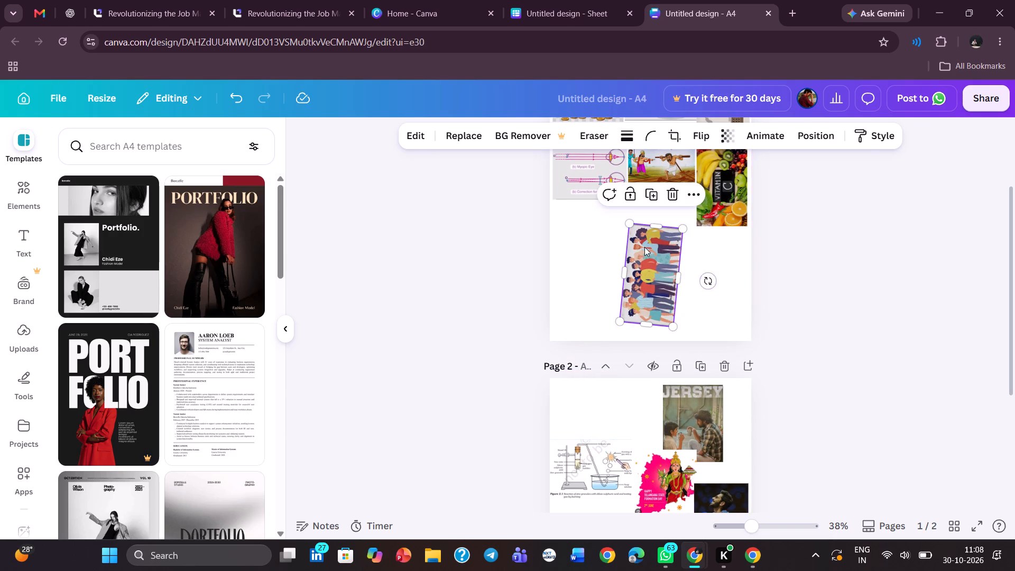
left_click_drag(644, 247, 703, 247)
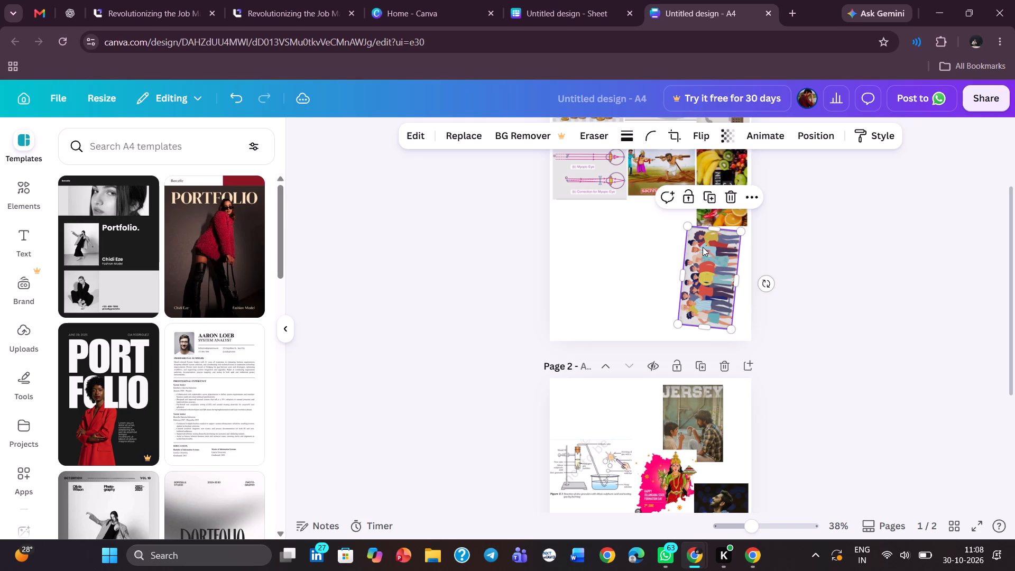
left_click_drag(768, 279, 768, 274)
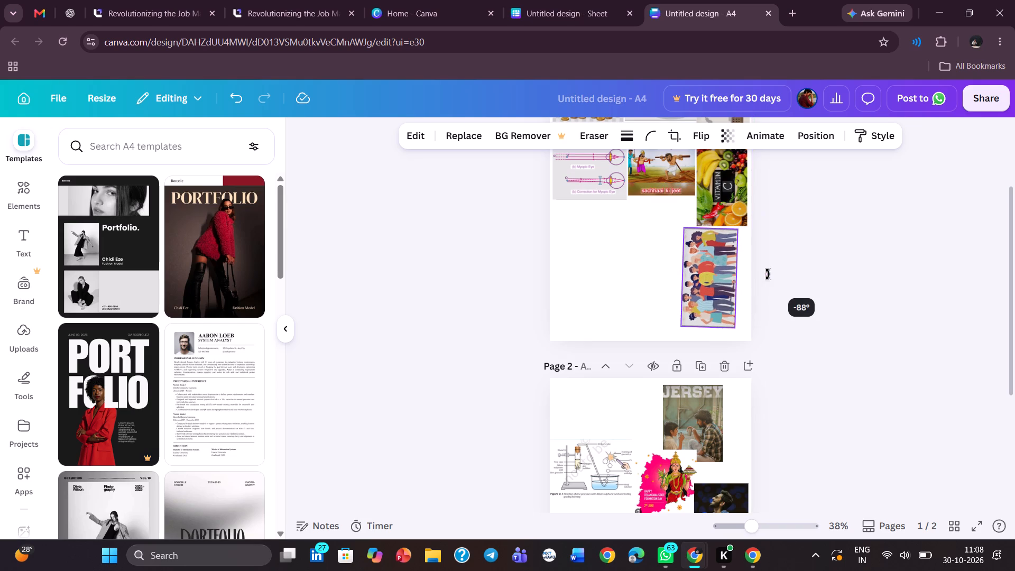
left_click_drag(768, 274, 774, 272)
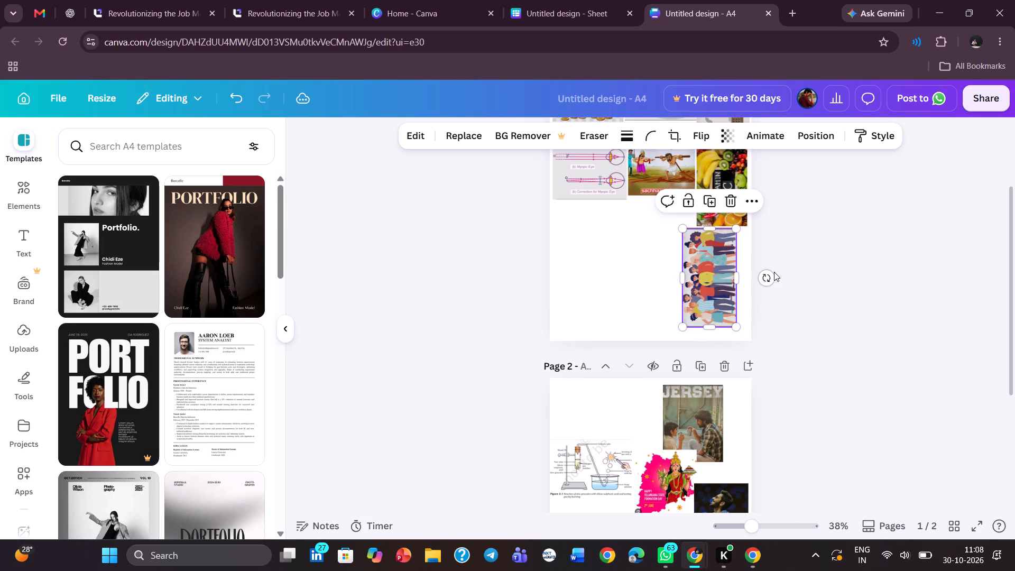
left_click_drag(705, 306, 716, 312)
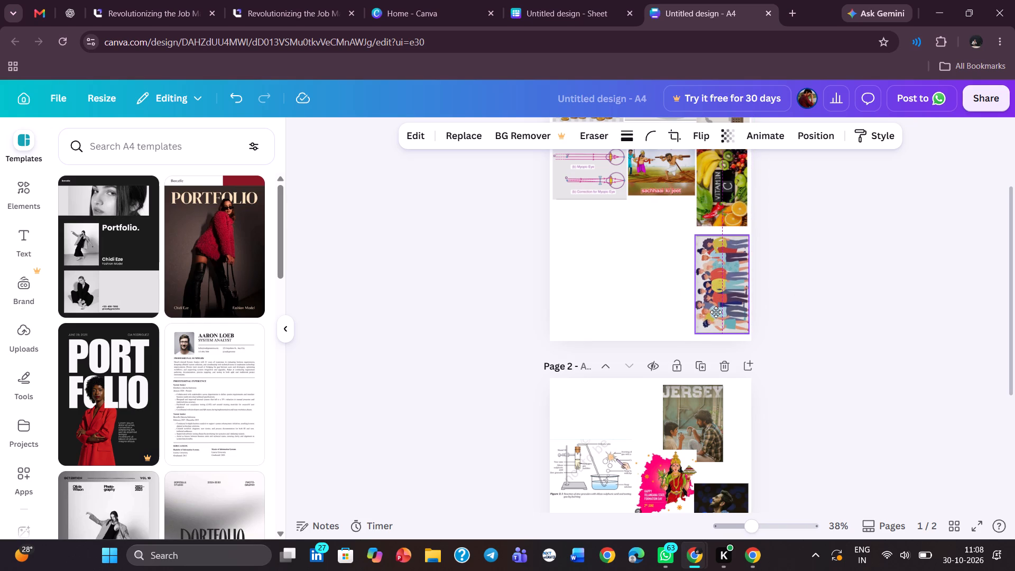
left_click_drag(716, 312, 716, 308)
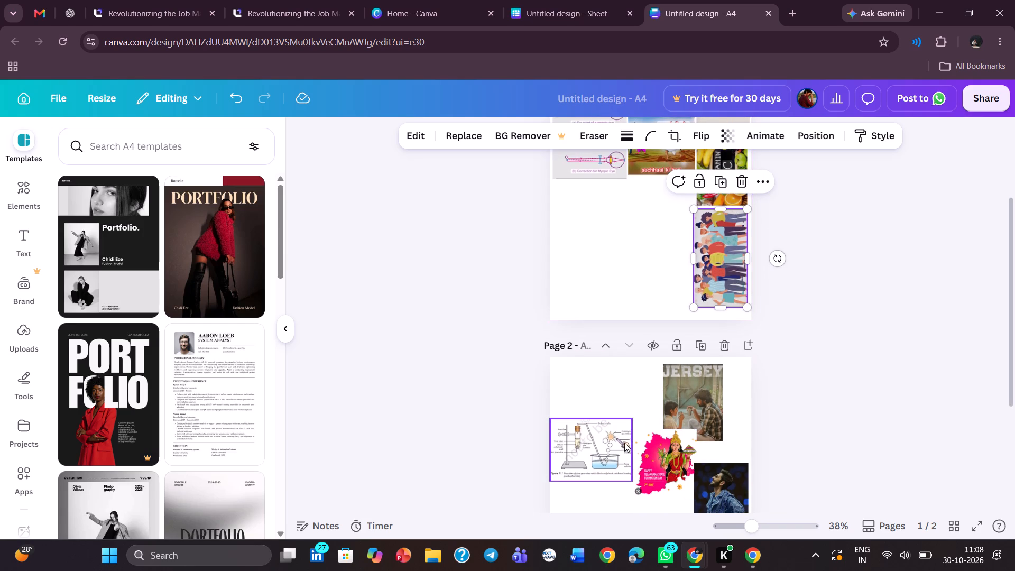
Move the laboratory diagram back to page 1 below the eye diagram, shrinking it slightly to match the column width.
left_click_drag(624, 442, 629, 206)
left_click_drag(634, 183, 629, 184)
left_click_drag(610, 216, 610, 210)
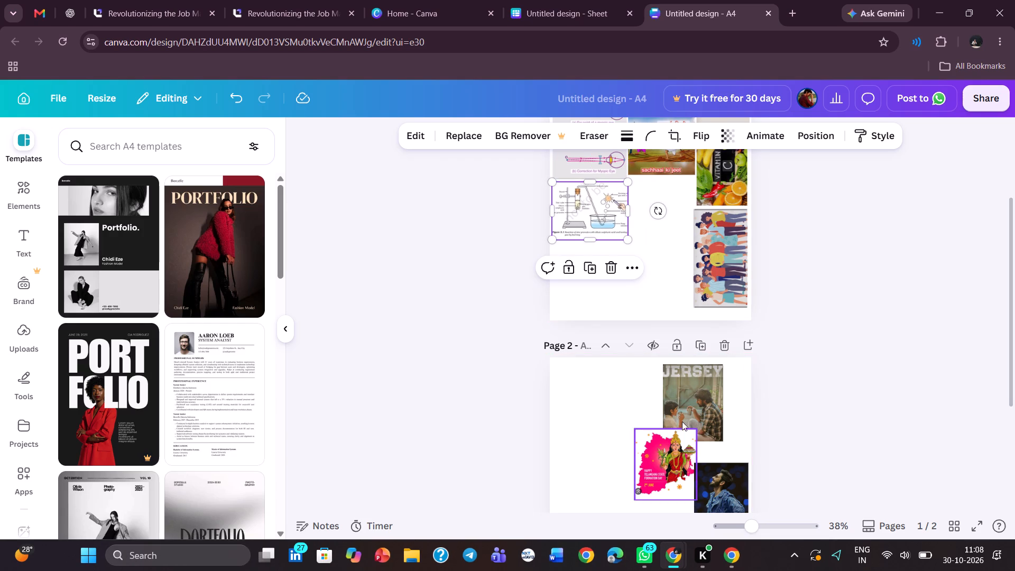
Move the Jersey picture back to page 1, fitting it below the Hindi story picture between the laboratory diagram and the group-of-people picture.
left_click_drag(687, 400, 653, 224)
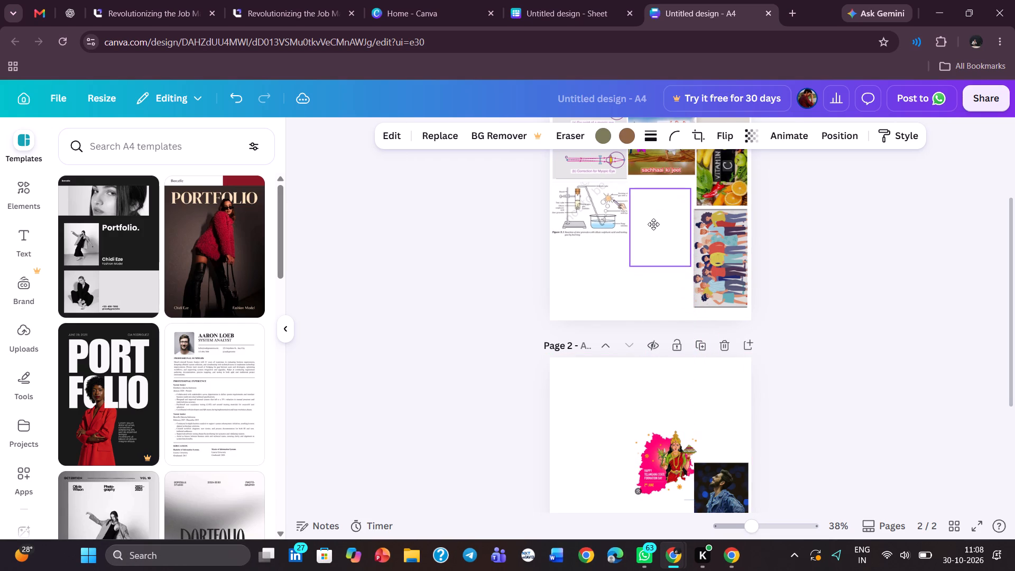
left_click_drag(653, 224, 653, 217)
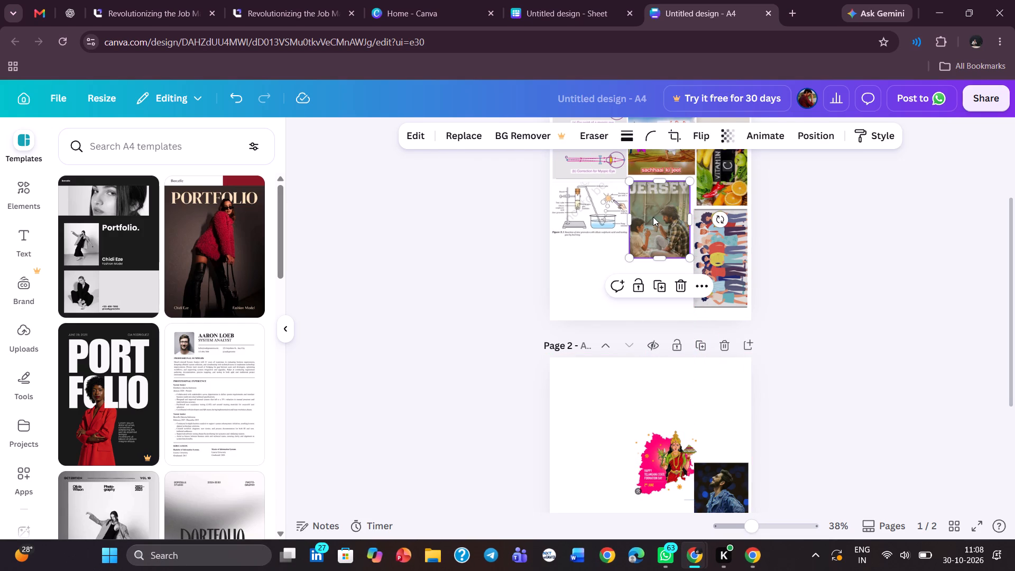
key("Up")
key("Up")
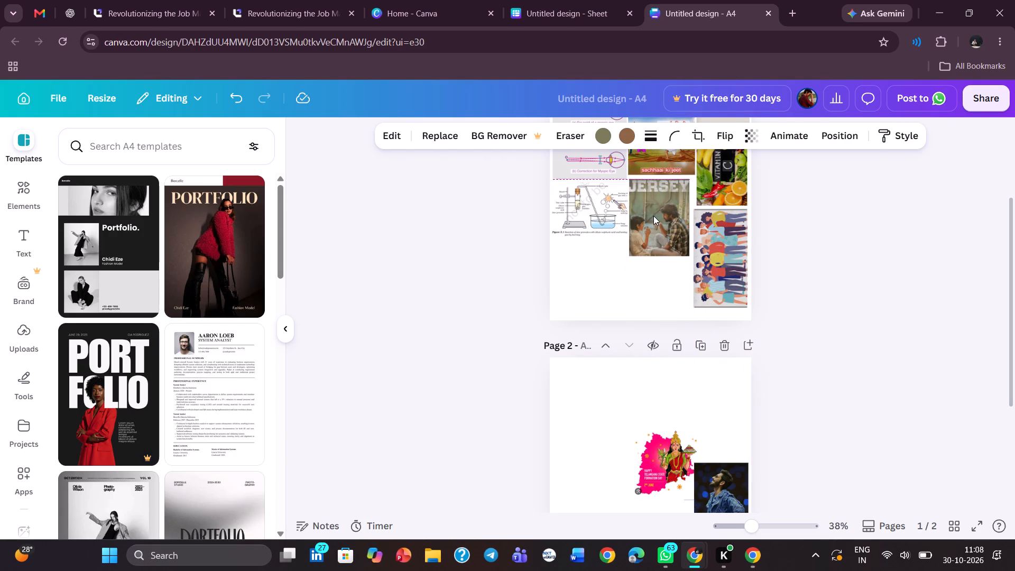
key("Up")
key("Right")
key("Up")
key("Right")
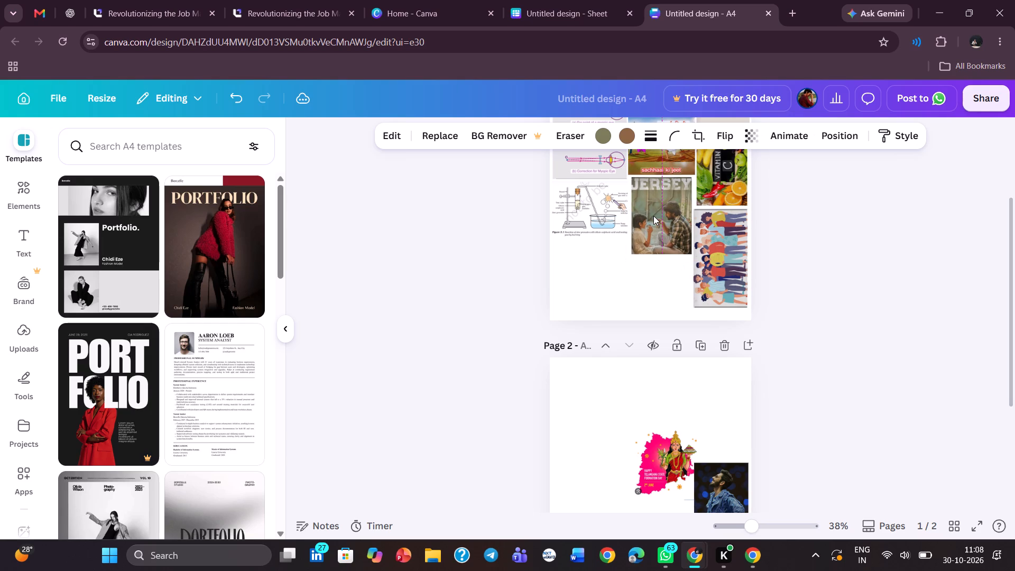
Enlarge the laboratory diagram slightly to meet the edge of the Jersey picture.
left_click(611, 204)
left_click(625, 182)
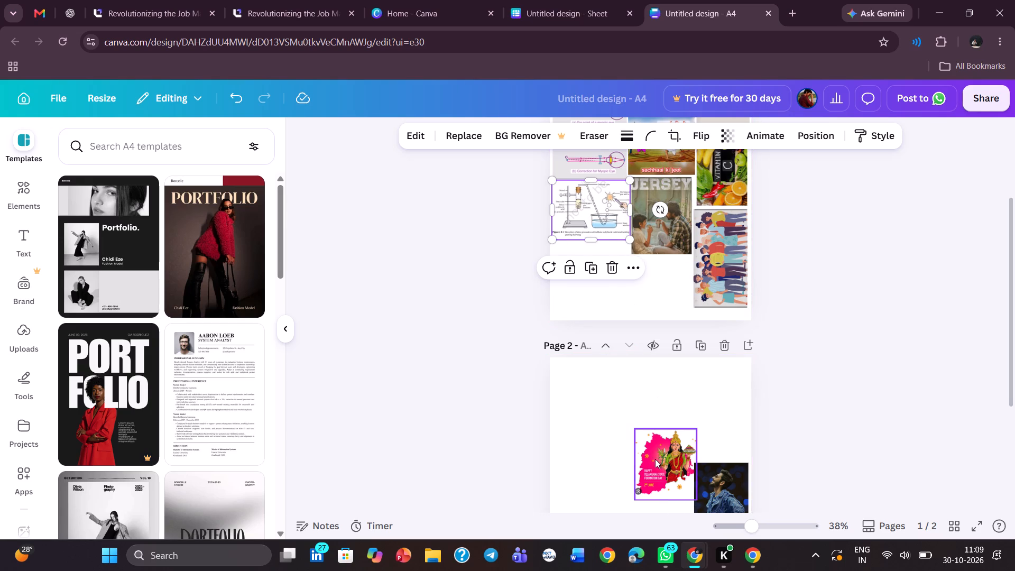
Move the Telangana State Formation Day picture to page 1 below the Jersey picture, resizing it to fit above the page's bottom edge.
left_click_drag(665, 467, 652, 292)
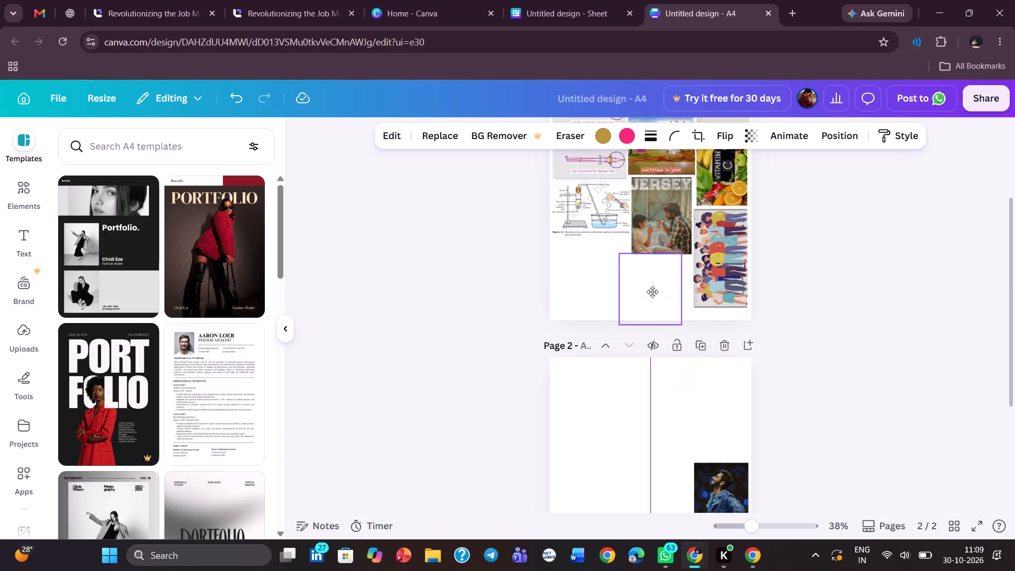
left_click_drag(652, 292, 657, 291)
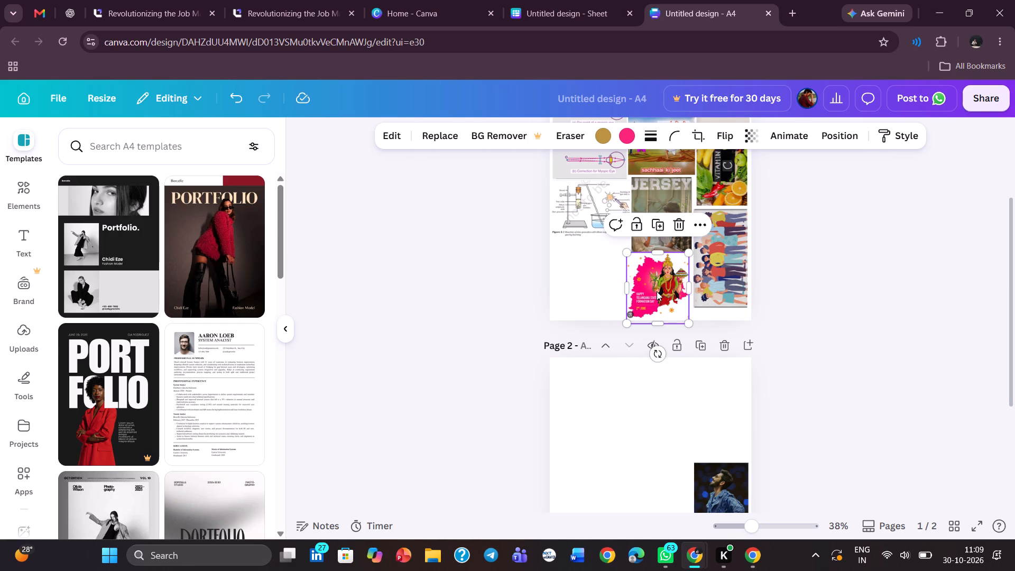
left_click(691, 252)
left_click(610, 258)
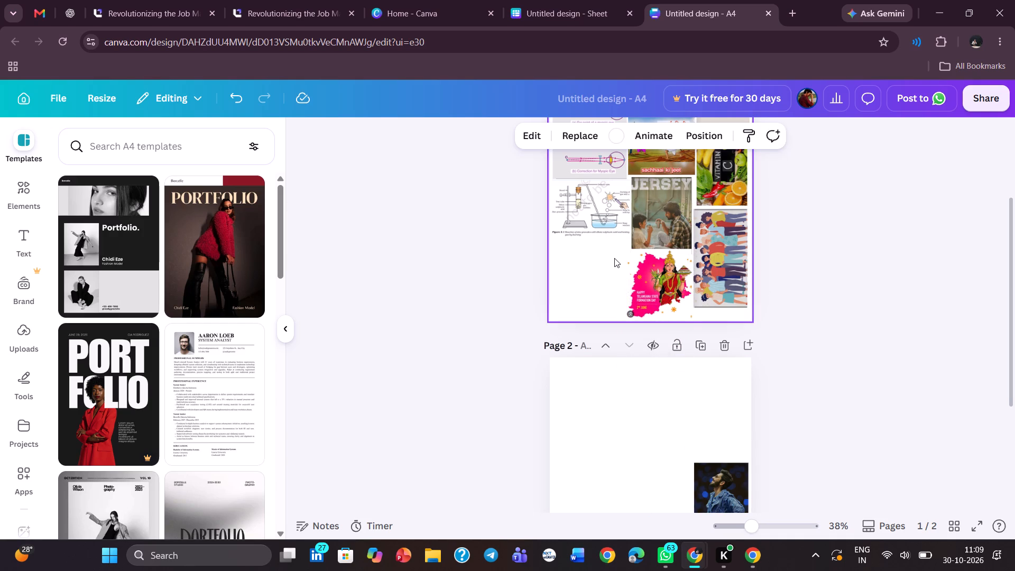
left_click(657, 228)
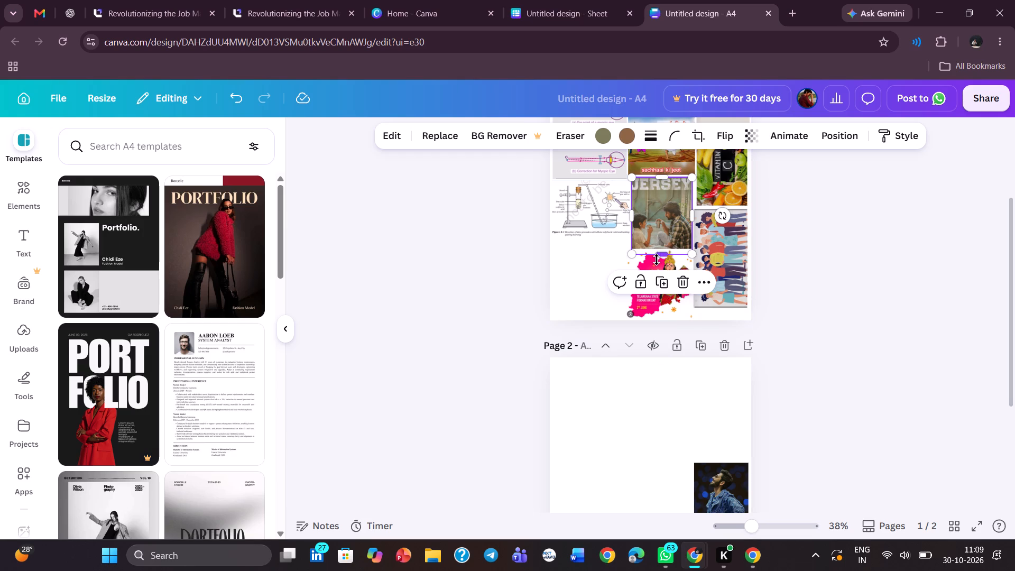
left_click(657, 261)
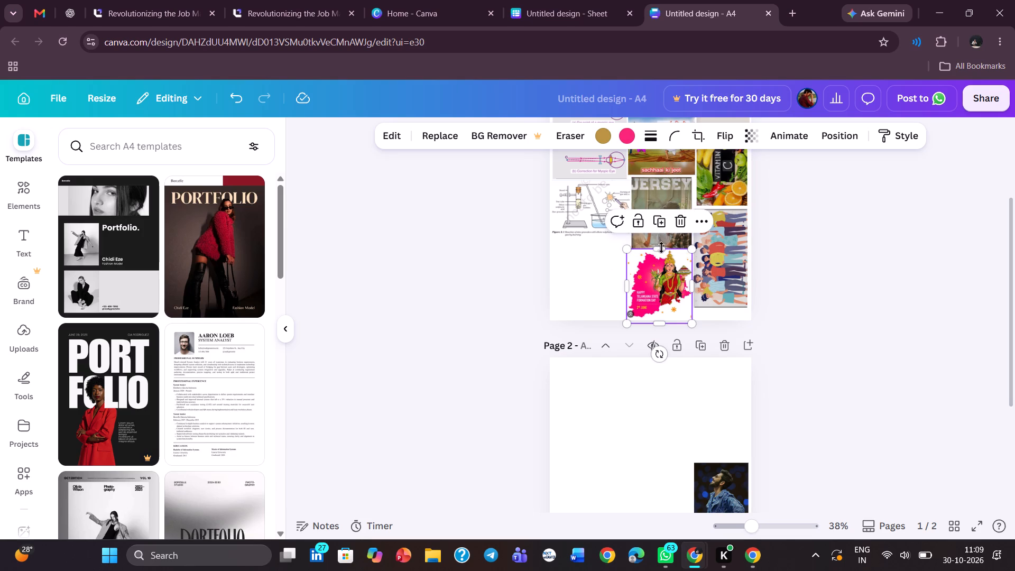
left_click(666, 320)
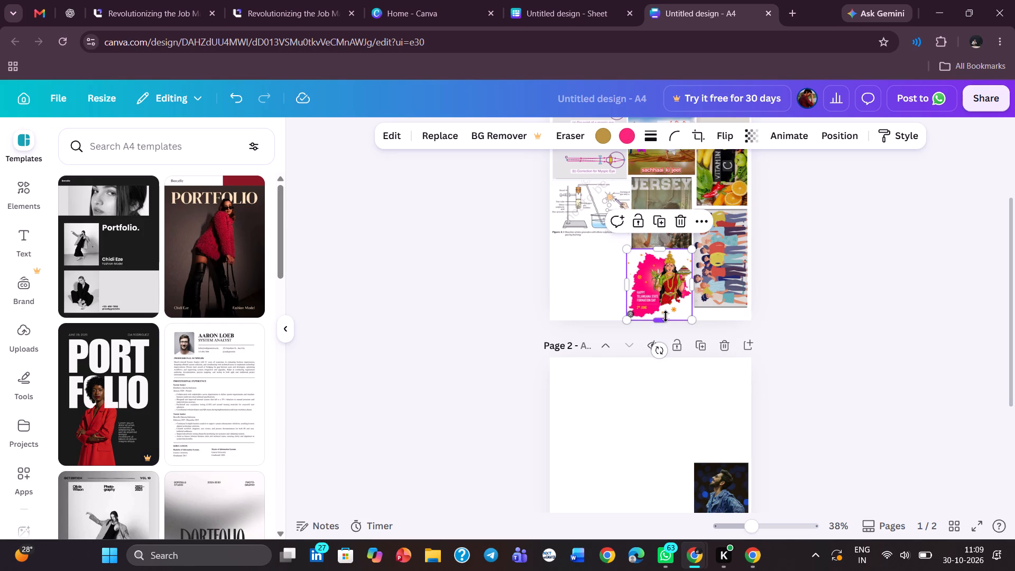
left_click(669, 282)
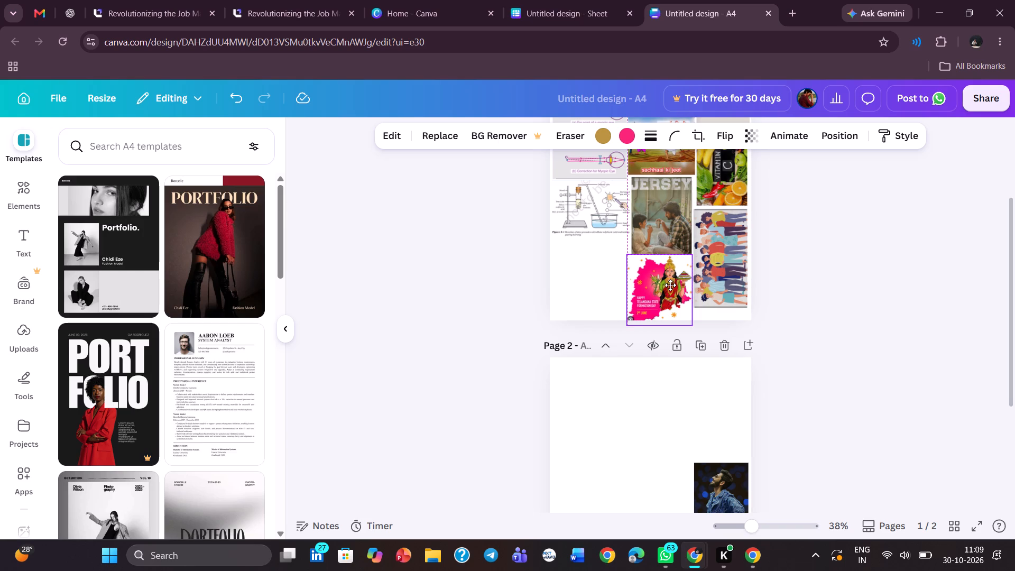
left_click(612, 258)
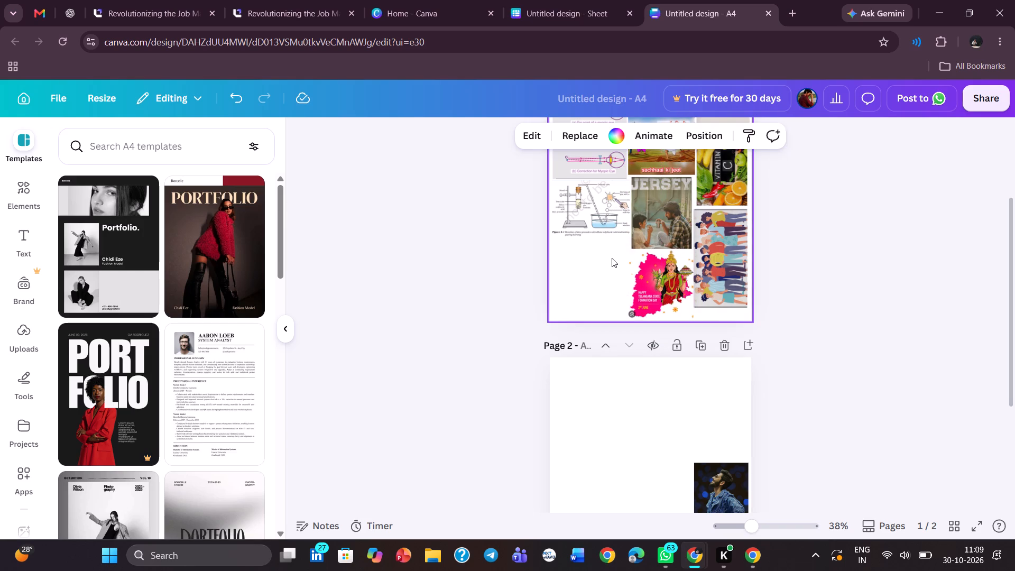
Nudge the Jersey picture up against the bottom of the Hindi story picture.
left_click(651, 191)
key("Up")
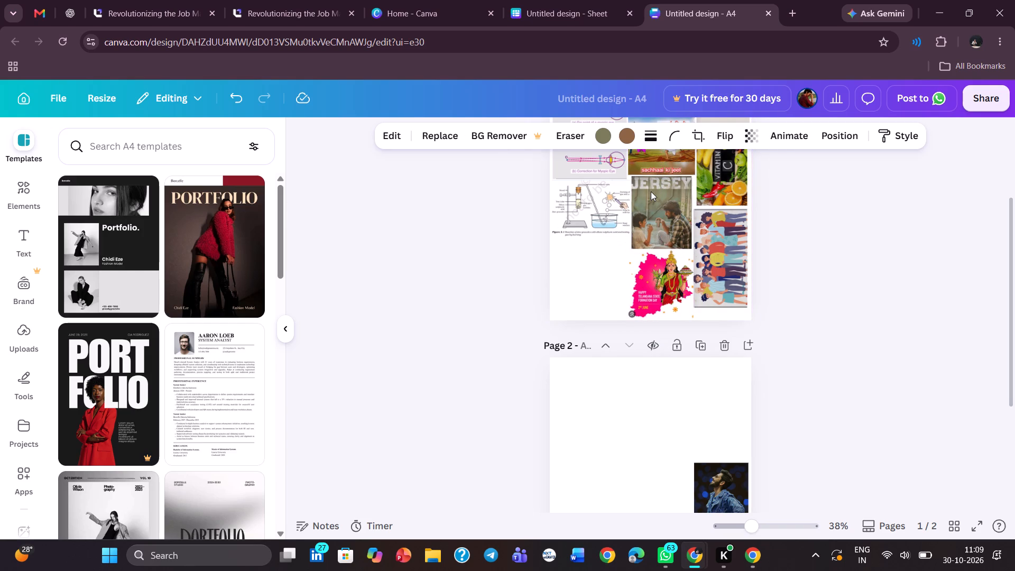
key("Up")
left_click(651, 191)
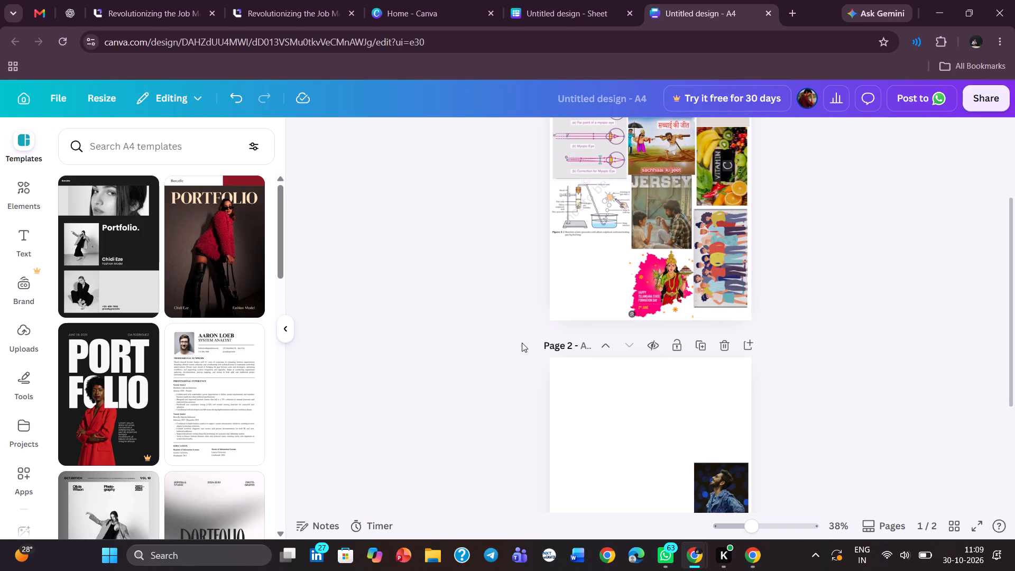
left_click(599, 279)
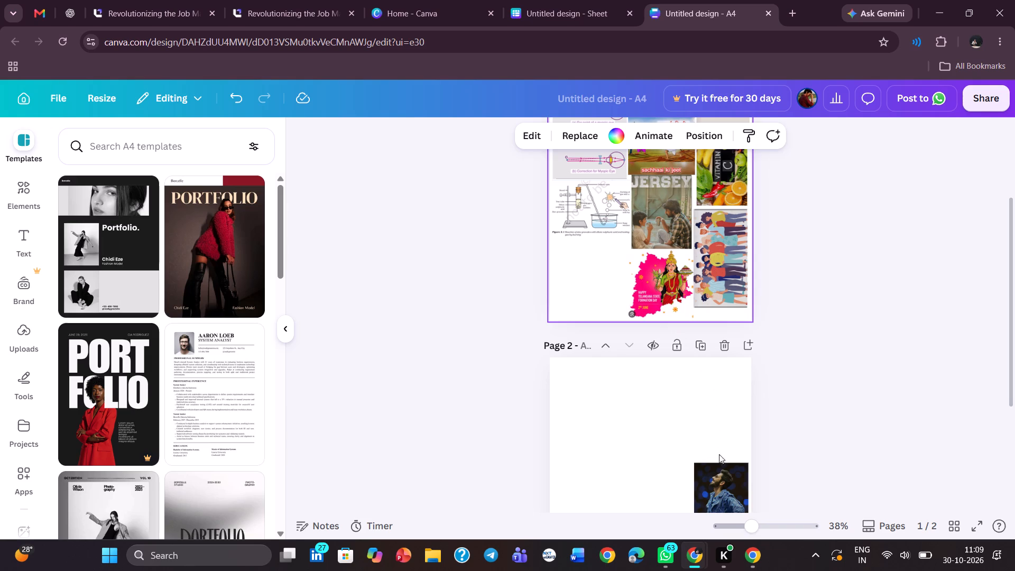
Move the blue-jacket portrait from page 2 into the bottom-left corner of page 1, below the laboratory diagram.
left_click(720, 463)
left_click_drag(720, 463, 715, 464)
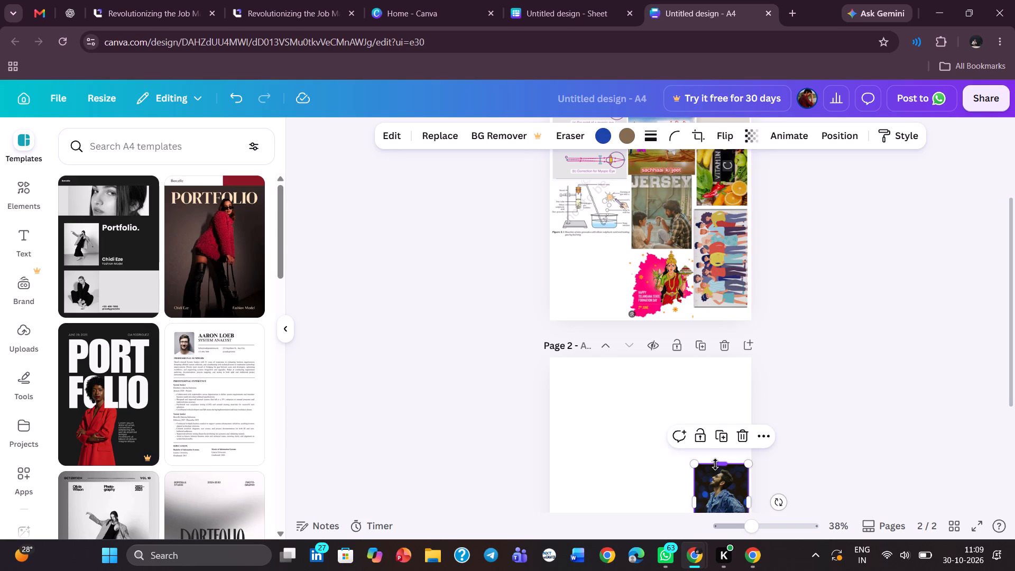
left_click_drag(715, 479, 580, 260)
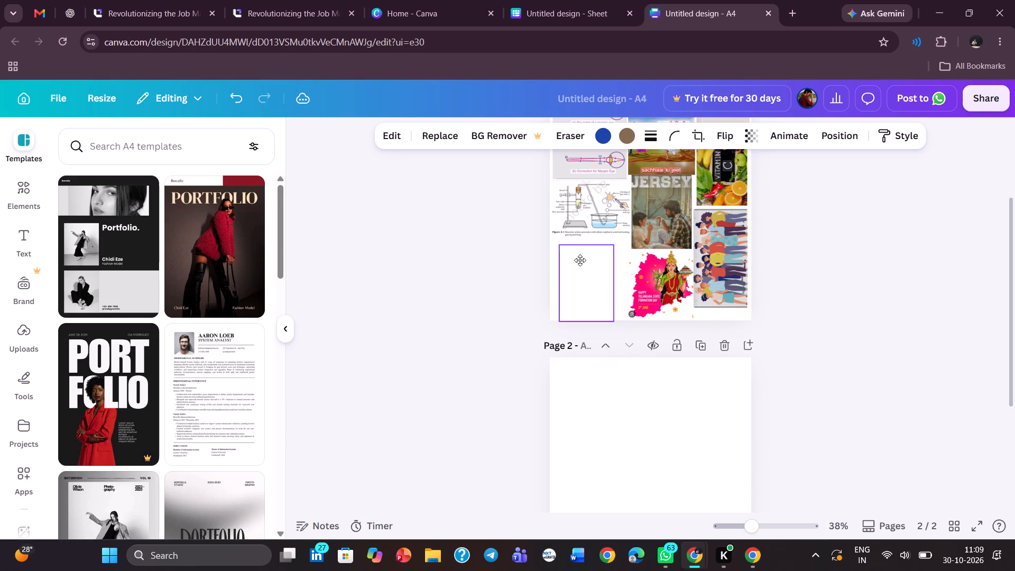
left_click_drag(580, 260, 574, 257)
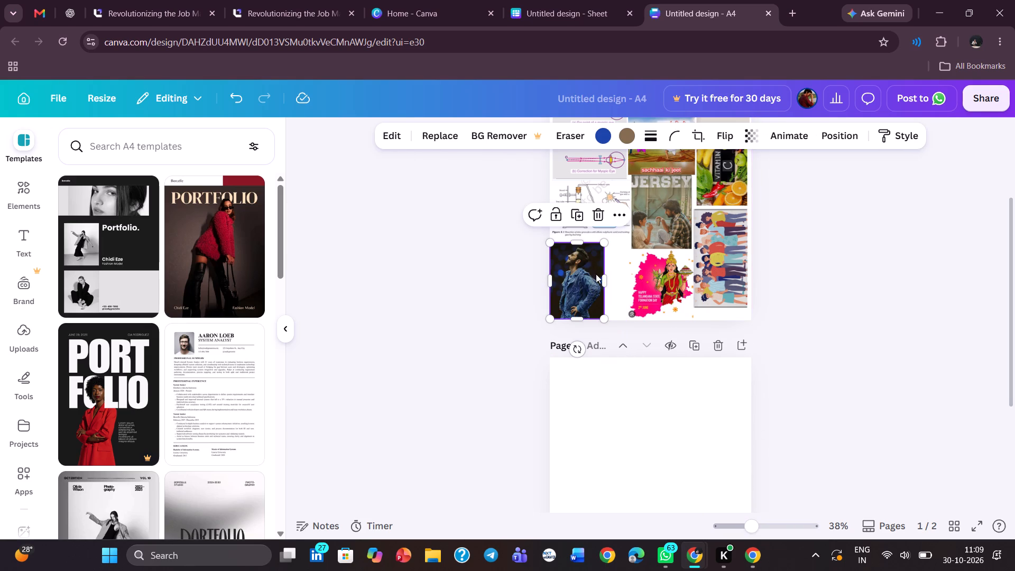
left_click(605, 274)
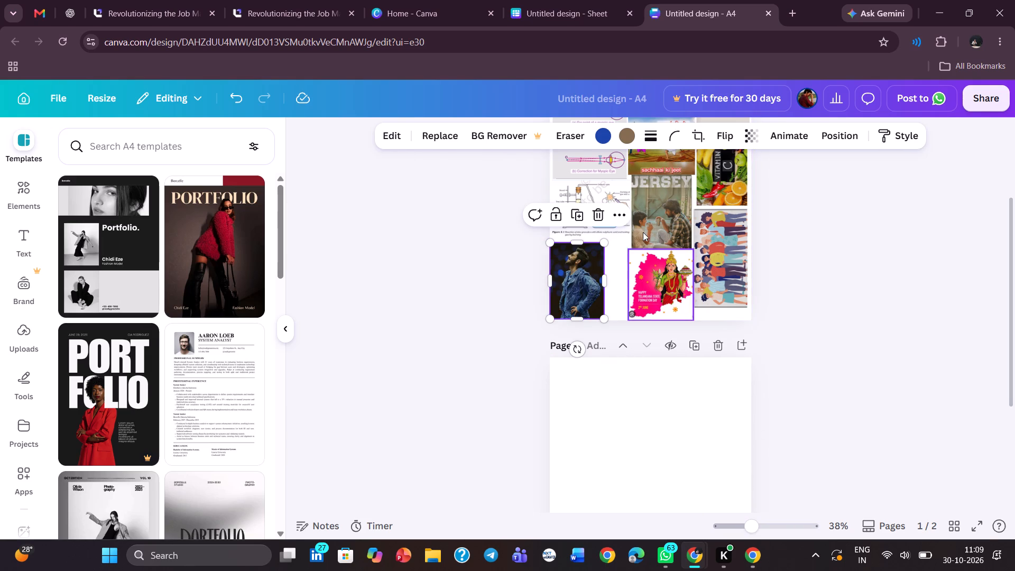
left_click(622, 222)
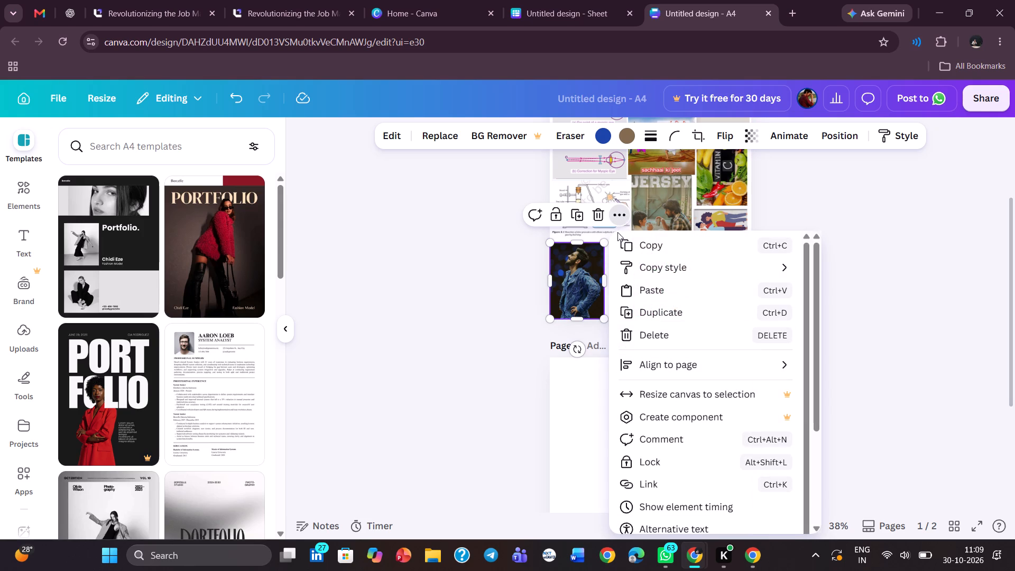
left_click(594, 422)
Swap the Jersey picture and the blue-jacket portrait, placing the portrait below the Hindi story picture and Jersey below the laboratory diagram.
scroll(594, 422, "up", 1)
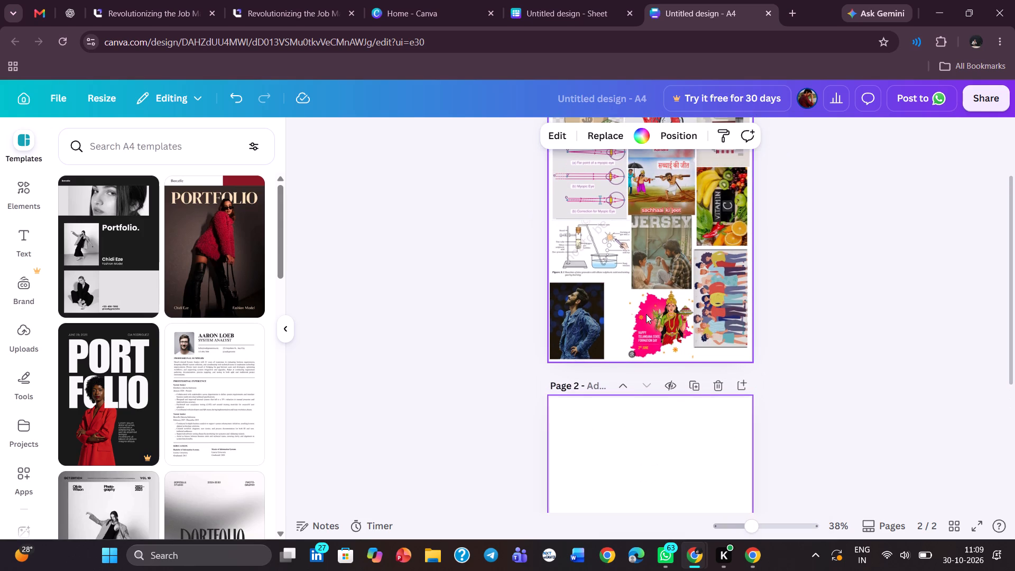
left_click(646, 314)
left_click(590, 251)
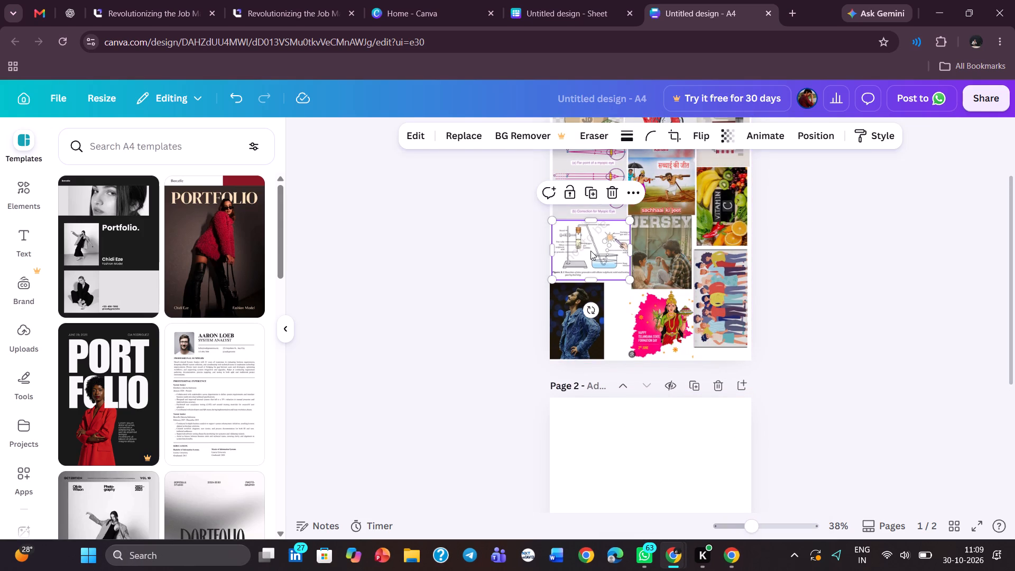
left_click(637, 312)
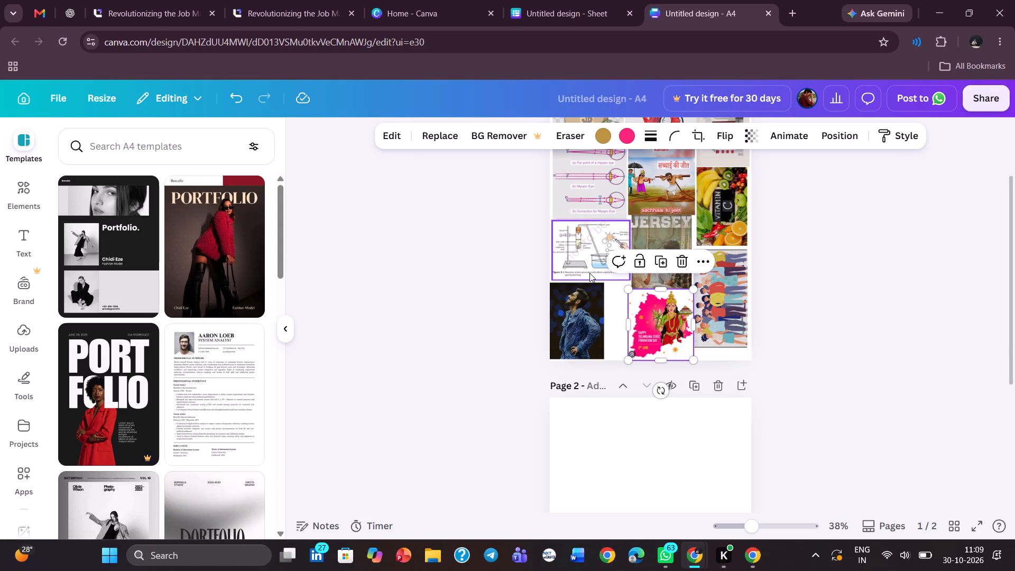
left_click_drag(672, 237, 622, 293)
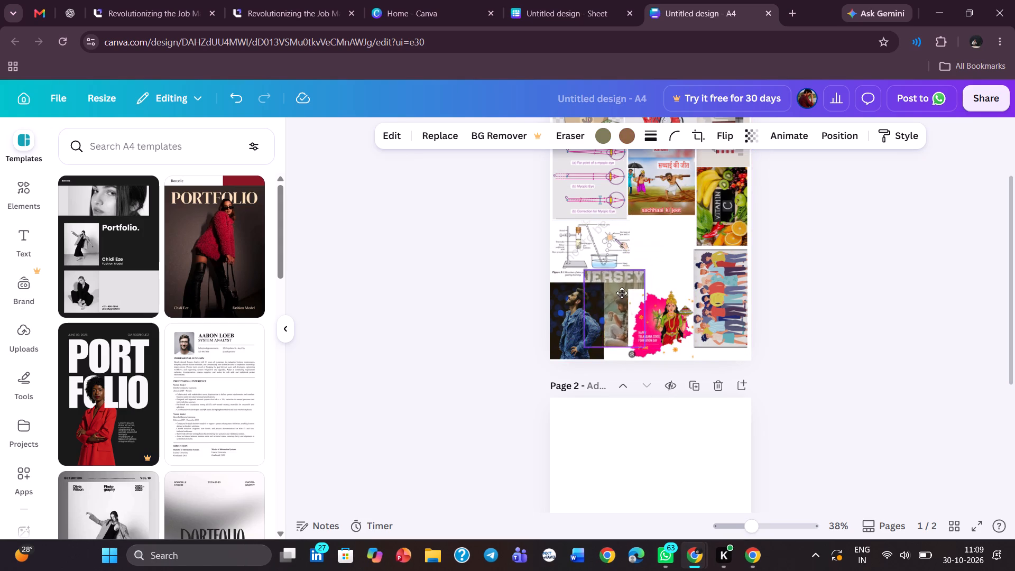
left_click_drag(622, 293, 609, 300)
left_click_drag(561, 294, 592, 277)
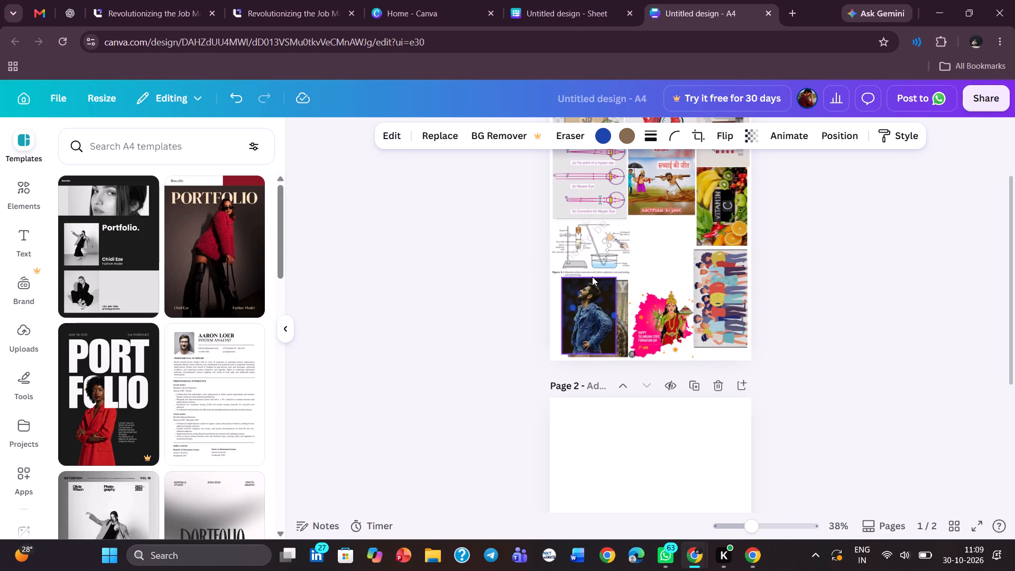
left_click_drag(592, 277, 642, 224)
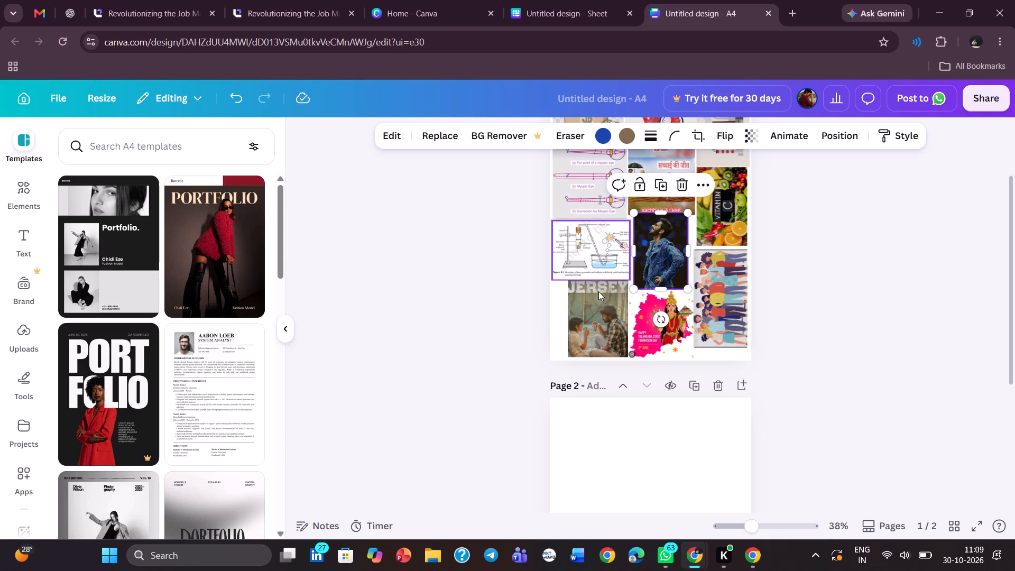
left_click_drag(594, 295, 580, 295)
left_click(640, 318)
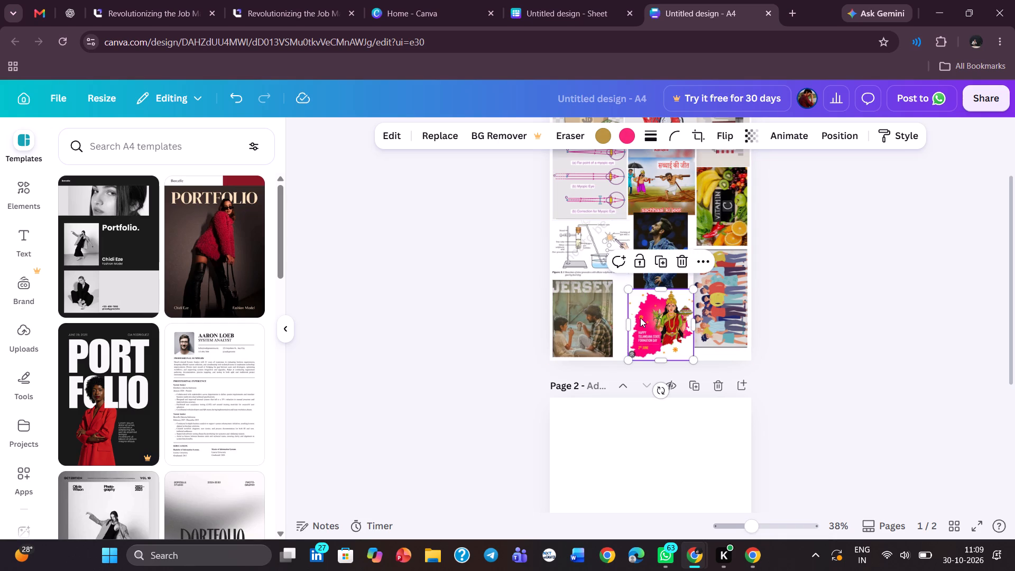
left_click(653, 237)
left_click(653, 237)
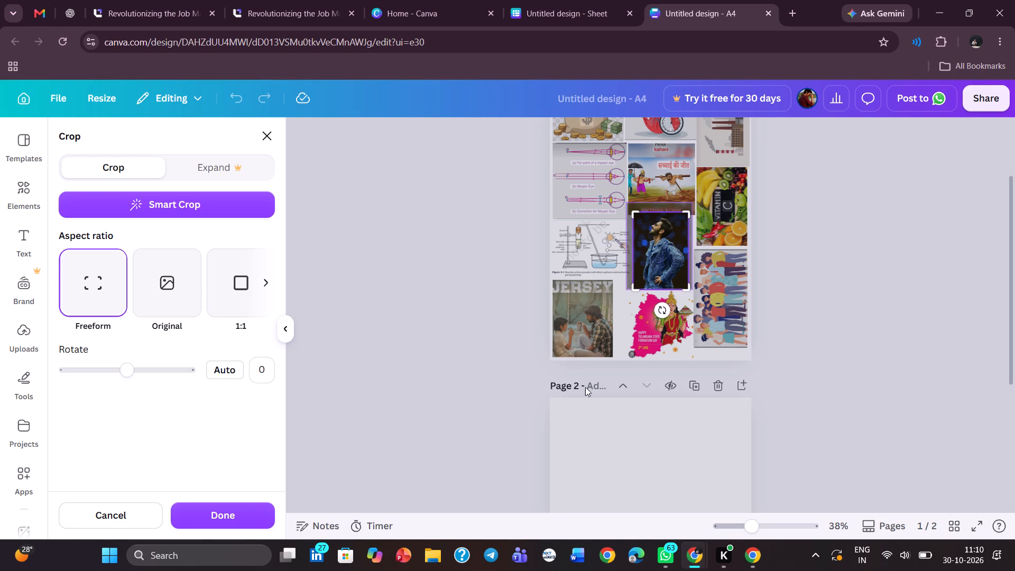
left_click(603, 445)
Swap the laboratory diagram and the Jersey picture, placing Jersey below the eye diagrams and the laboratory diagram in page 1's bottom-left corner.
left_click_drag(593, 243, 593, 317)
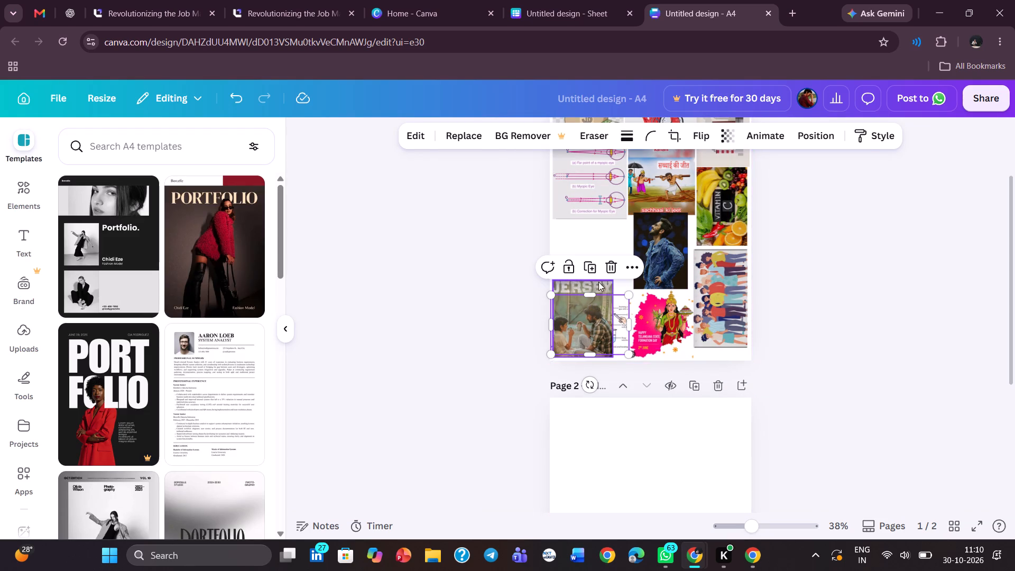
left_click_drag(602, 284, 603, 222)
Nudge the laboratory diagram, Jersey picture, blue-jacket portrait and Telangana State Formation Day picture slightly downward on page 1.
left_click(607, 332)
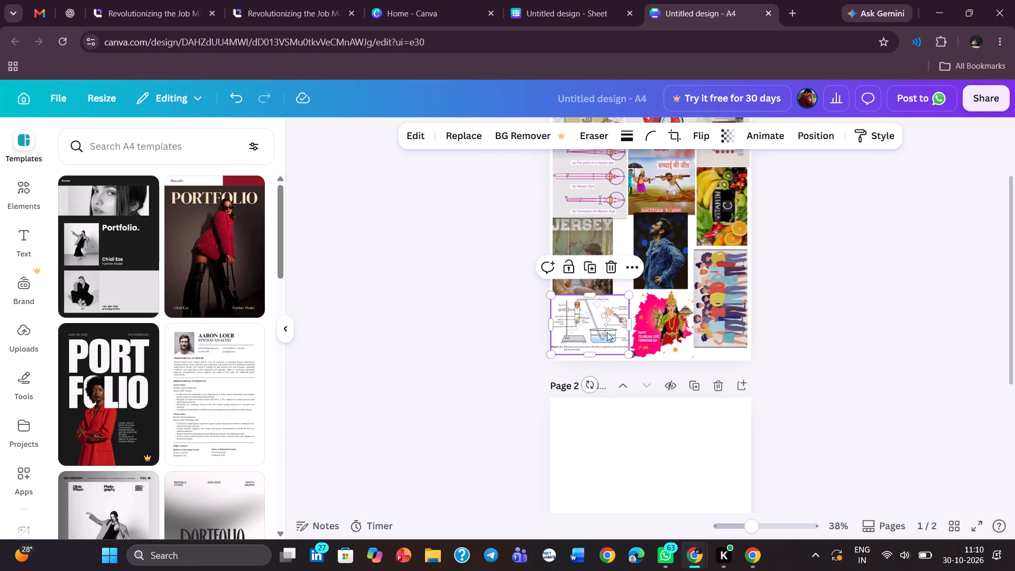
left_click(612, 316)
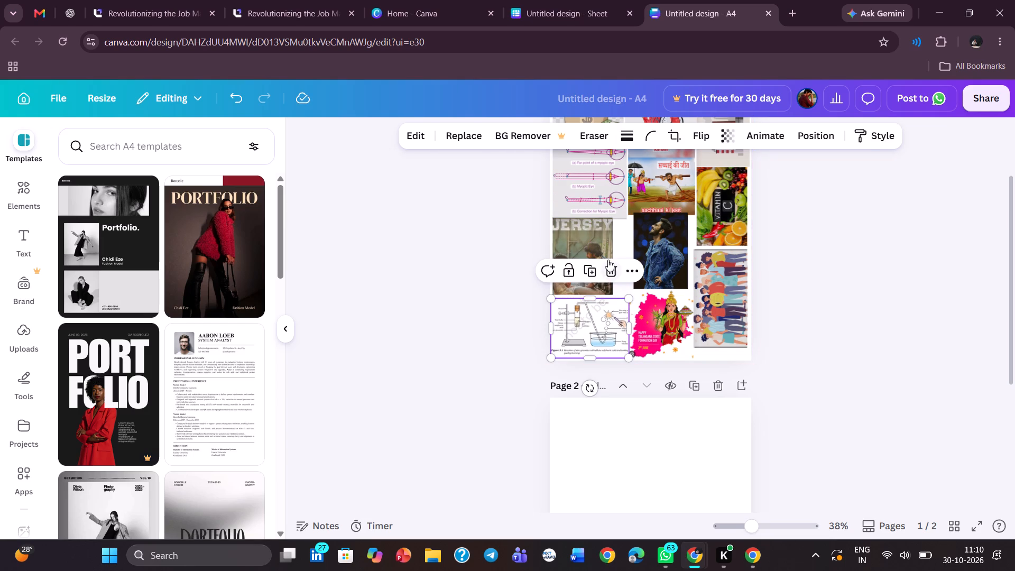
left_click(605, 244)
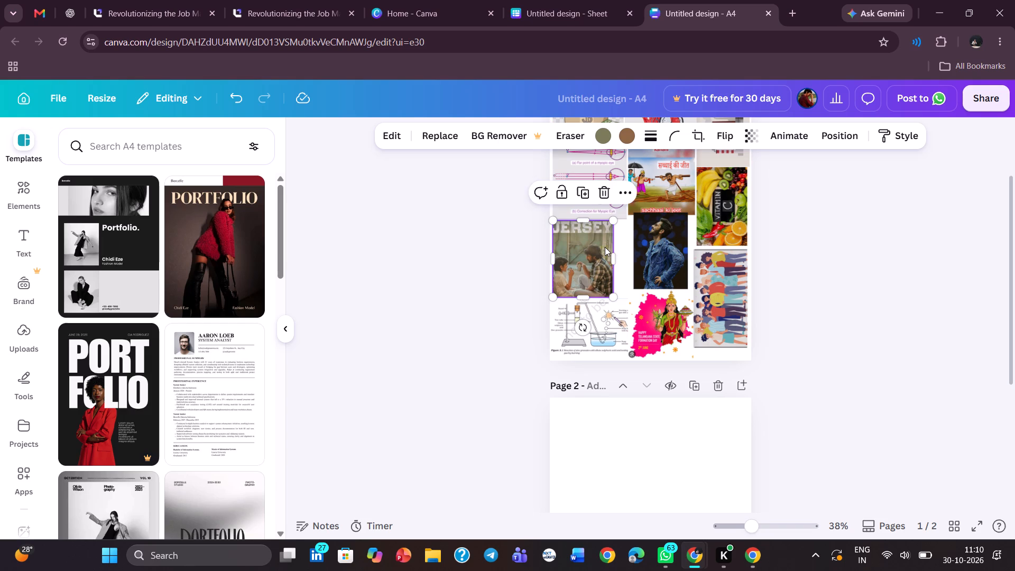
left_click(659, 235)
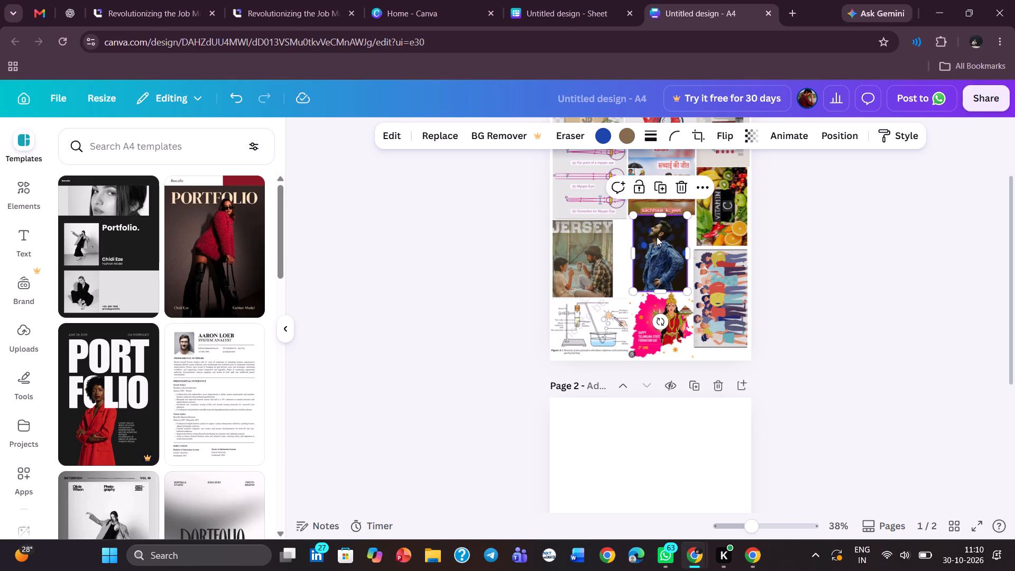
left_click(667, 309)
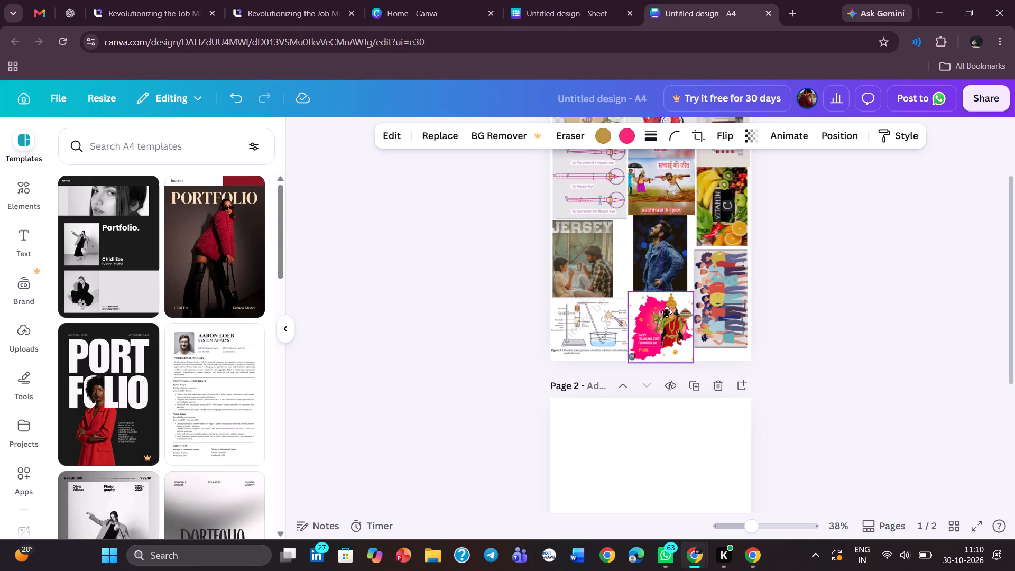
left_click(790, 383)
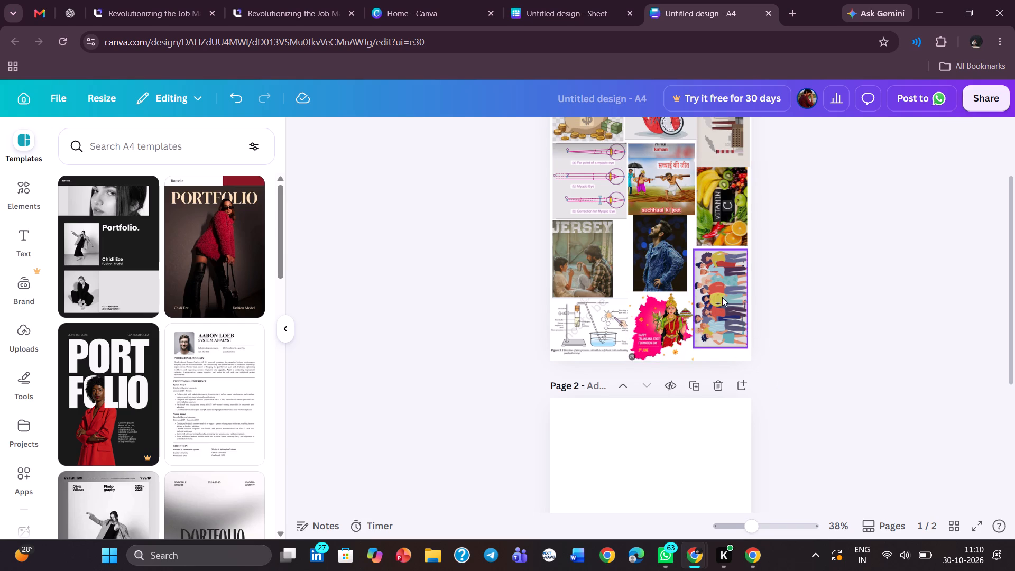
Take a rectangular screenshot of the Canva editor showing the whole page 1 collage, extending down to include the taskbar.
scroll(716, 293, "up", 3)
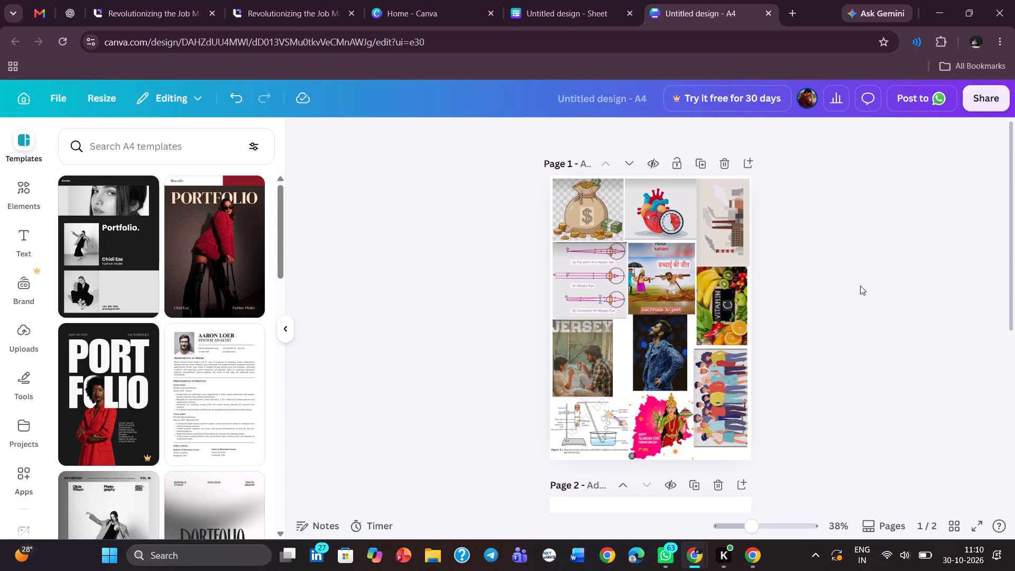
key("Print")
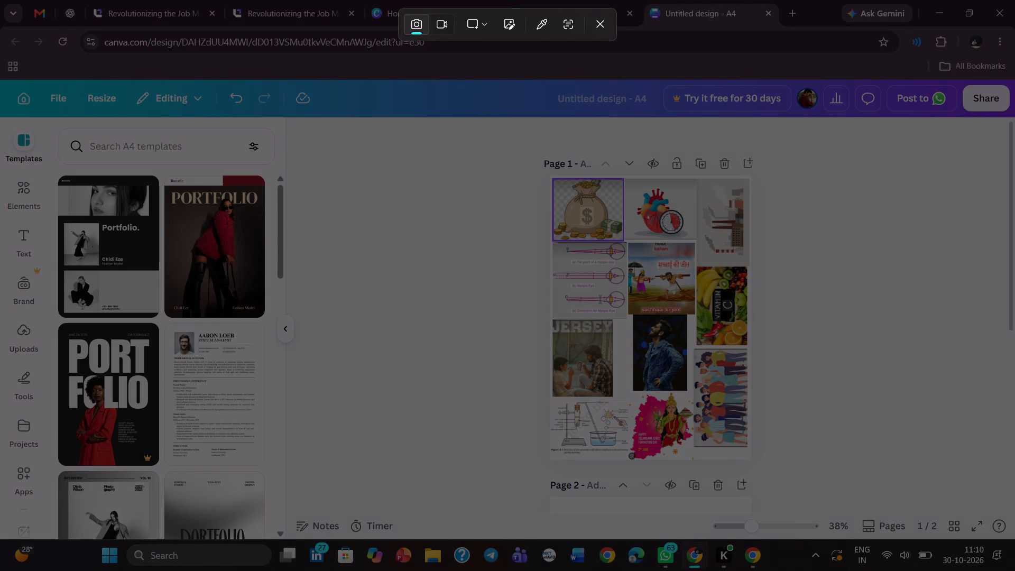
left_click_drag(7, 70, 993, 570)
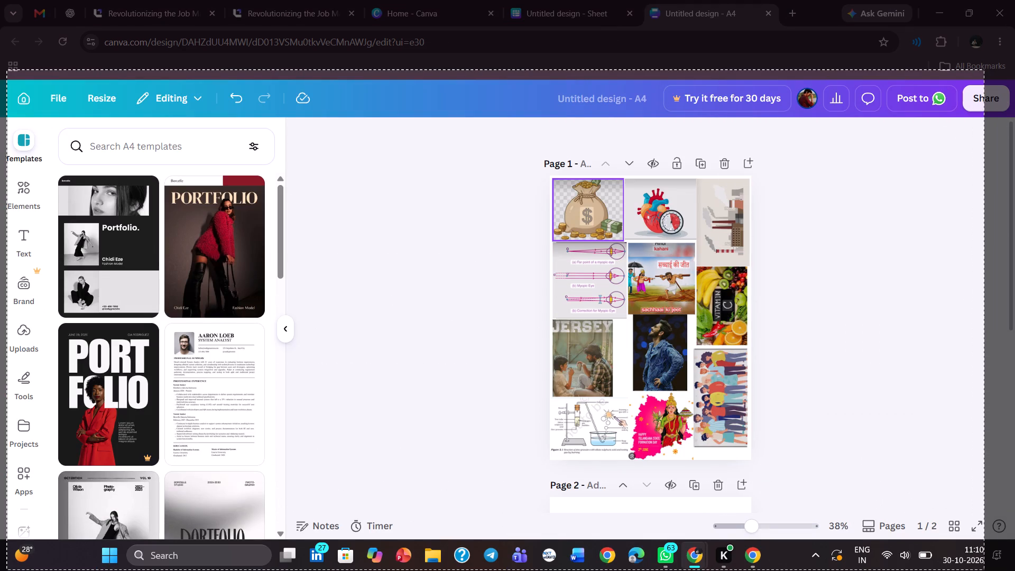
left_click_drag(993, 570, 1010, 570)
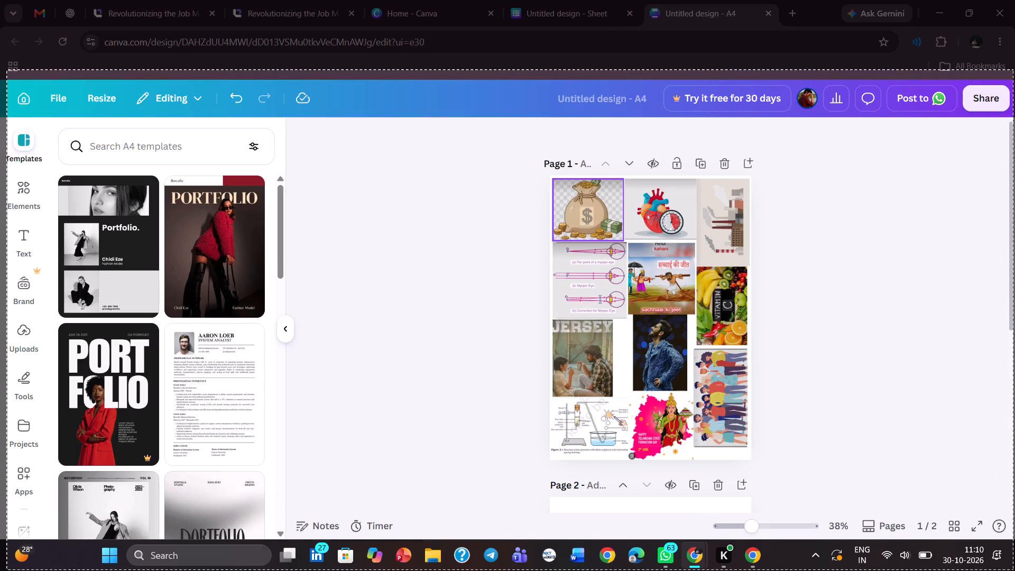
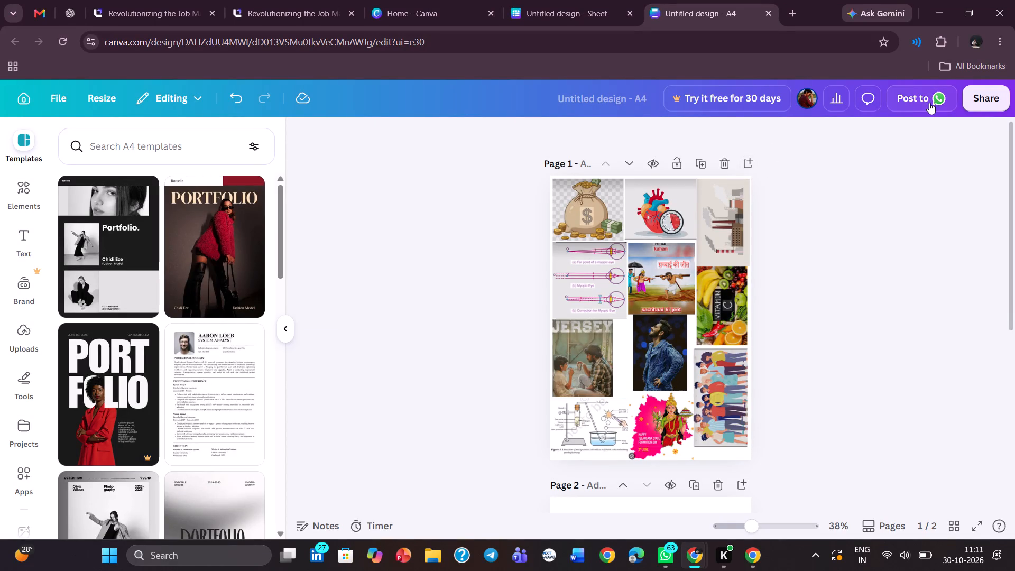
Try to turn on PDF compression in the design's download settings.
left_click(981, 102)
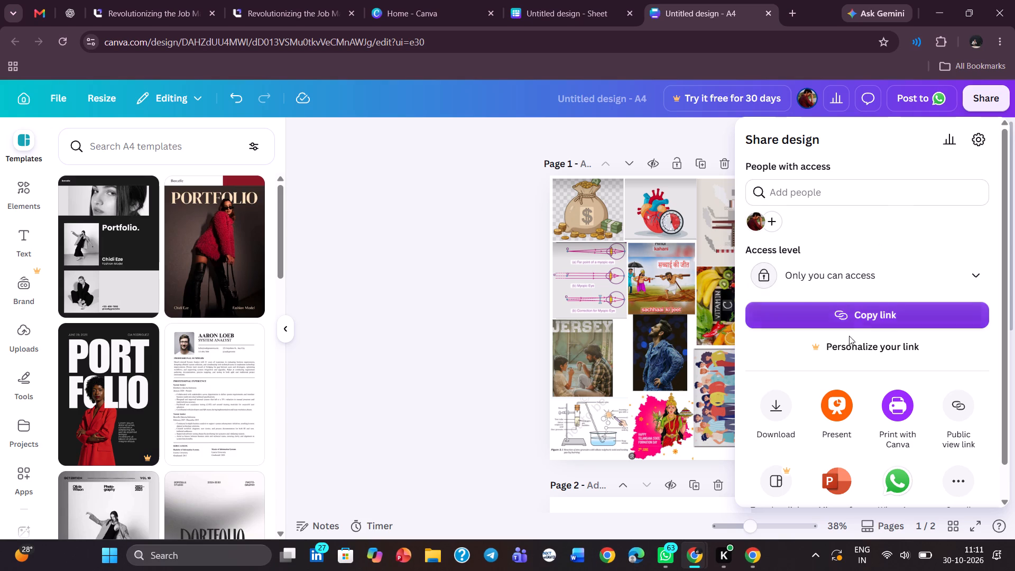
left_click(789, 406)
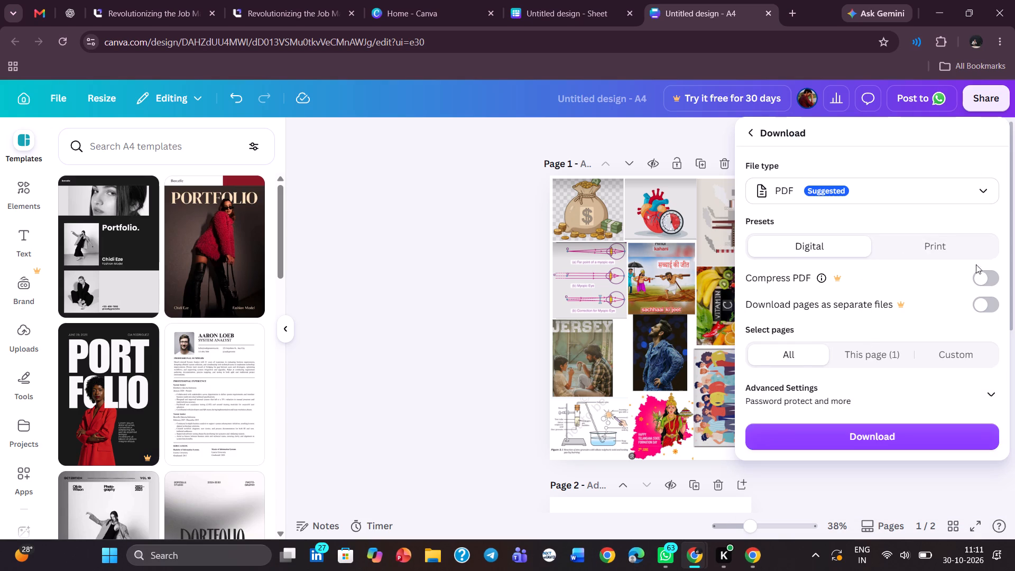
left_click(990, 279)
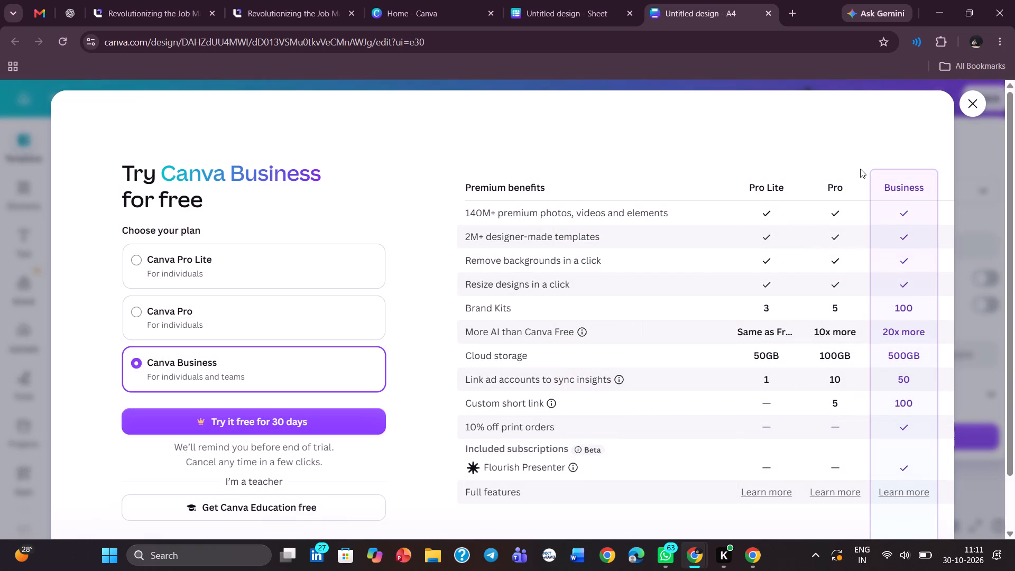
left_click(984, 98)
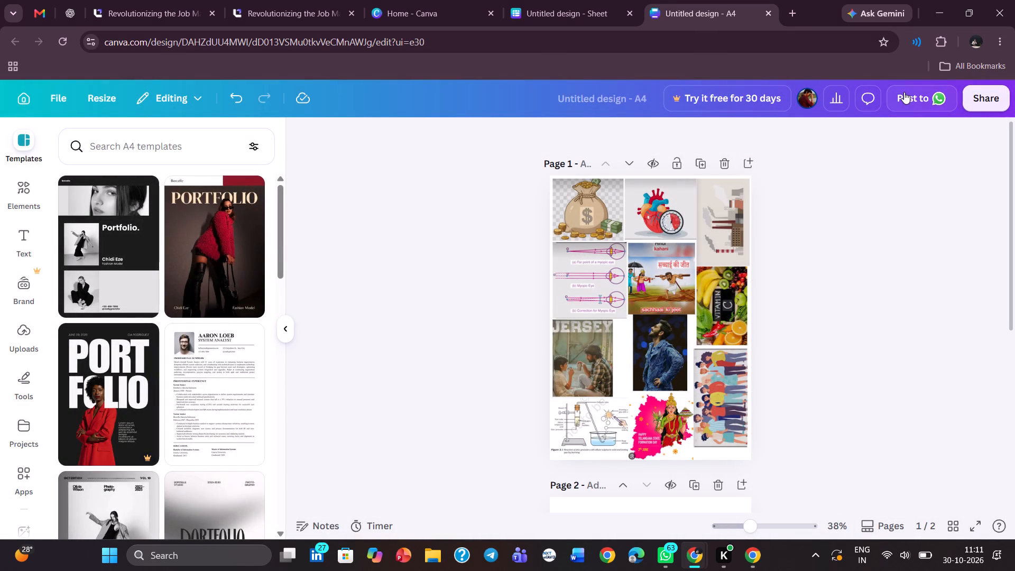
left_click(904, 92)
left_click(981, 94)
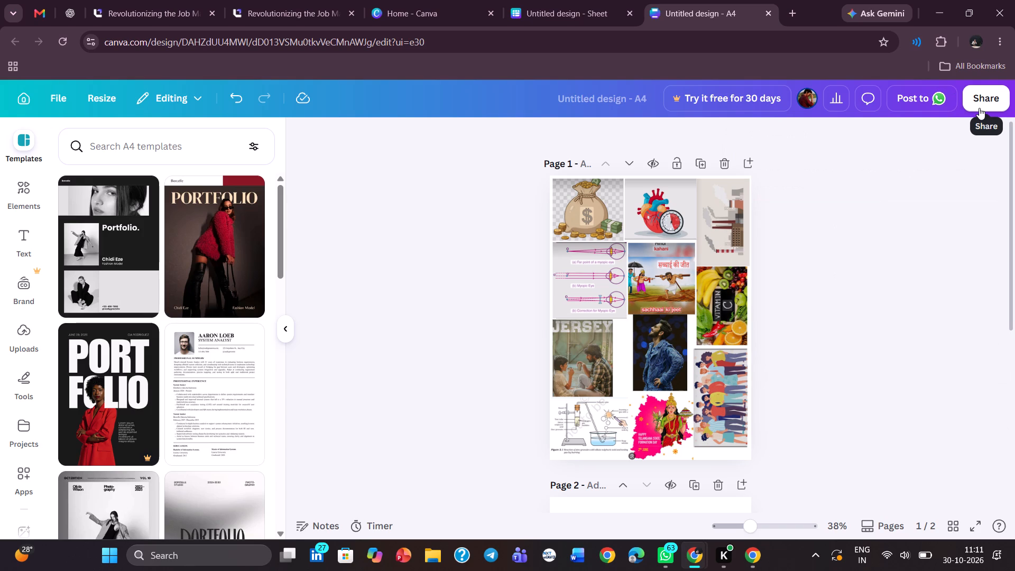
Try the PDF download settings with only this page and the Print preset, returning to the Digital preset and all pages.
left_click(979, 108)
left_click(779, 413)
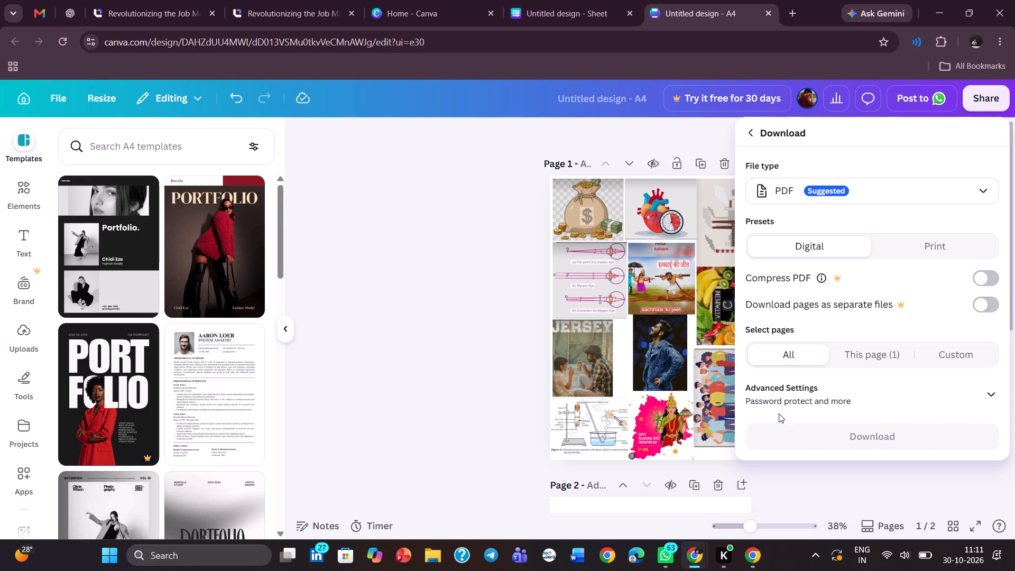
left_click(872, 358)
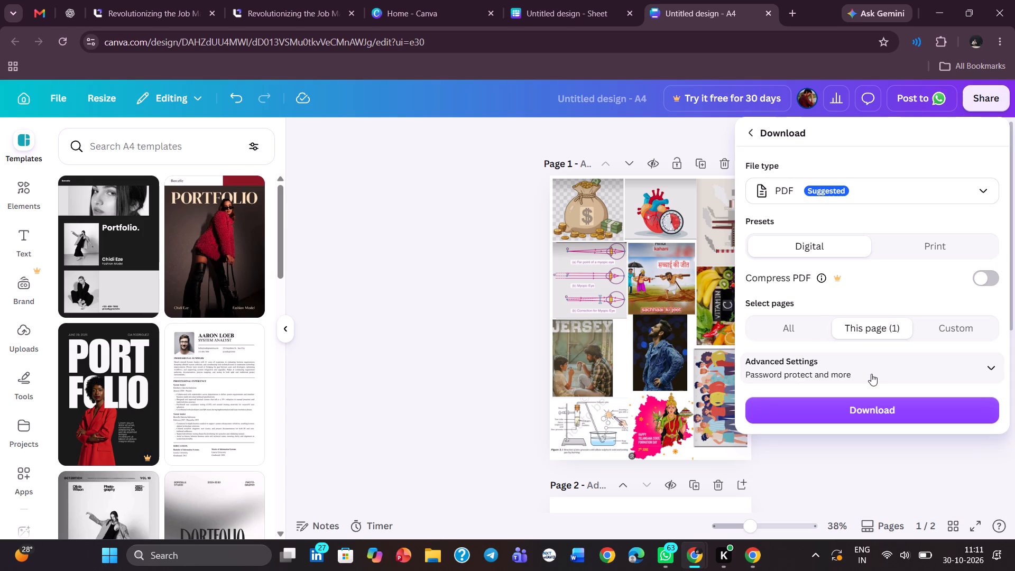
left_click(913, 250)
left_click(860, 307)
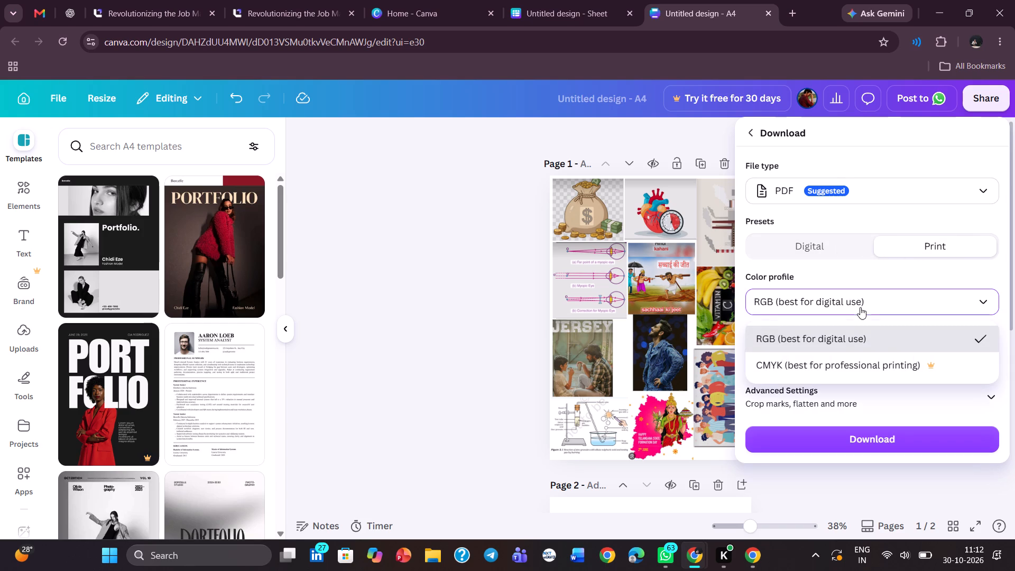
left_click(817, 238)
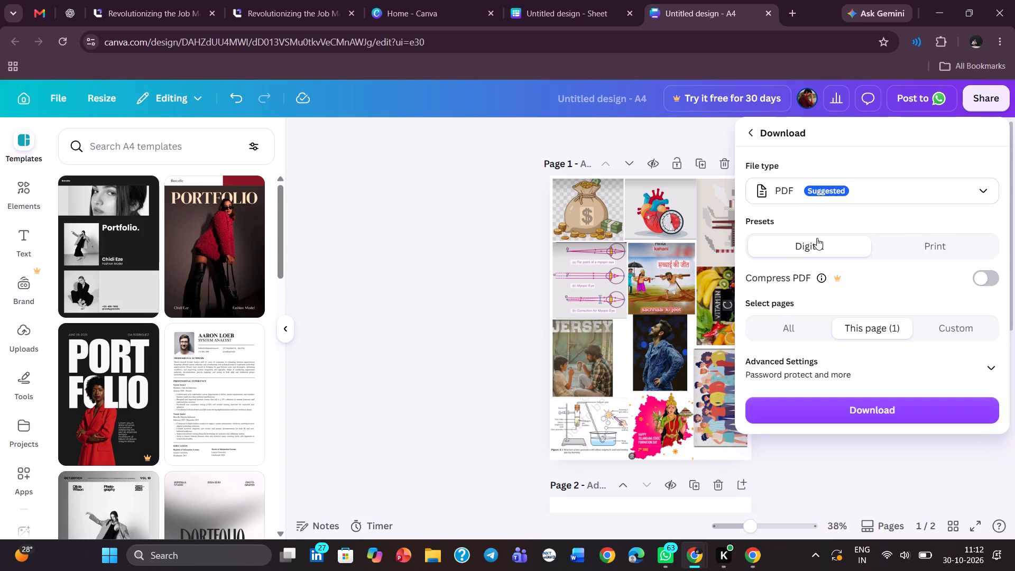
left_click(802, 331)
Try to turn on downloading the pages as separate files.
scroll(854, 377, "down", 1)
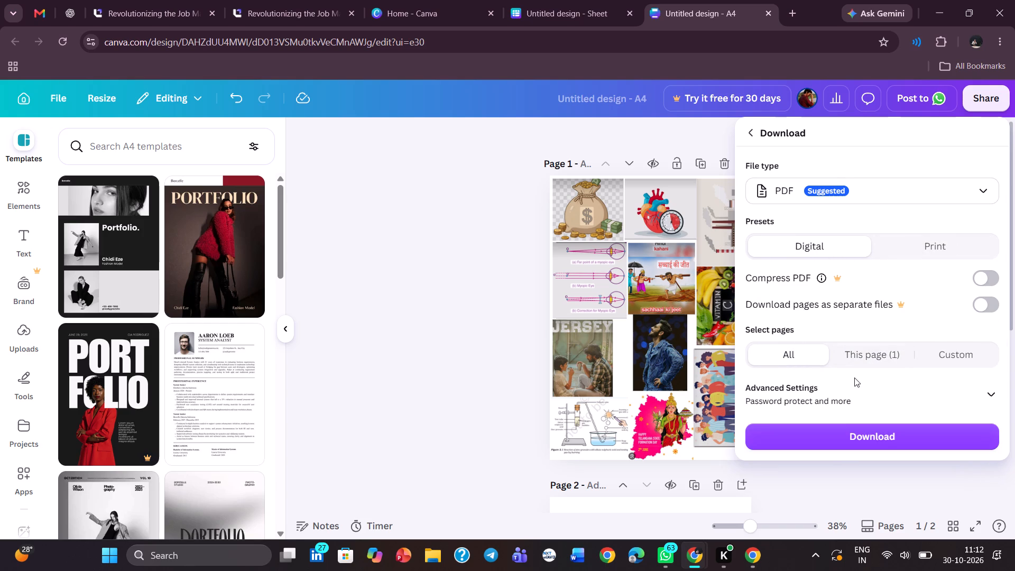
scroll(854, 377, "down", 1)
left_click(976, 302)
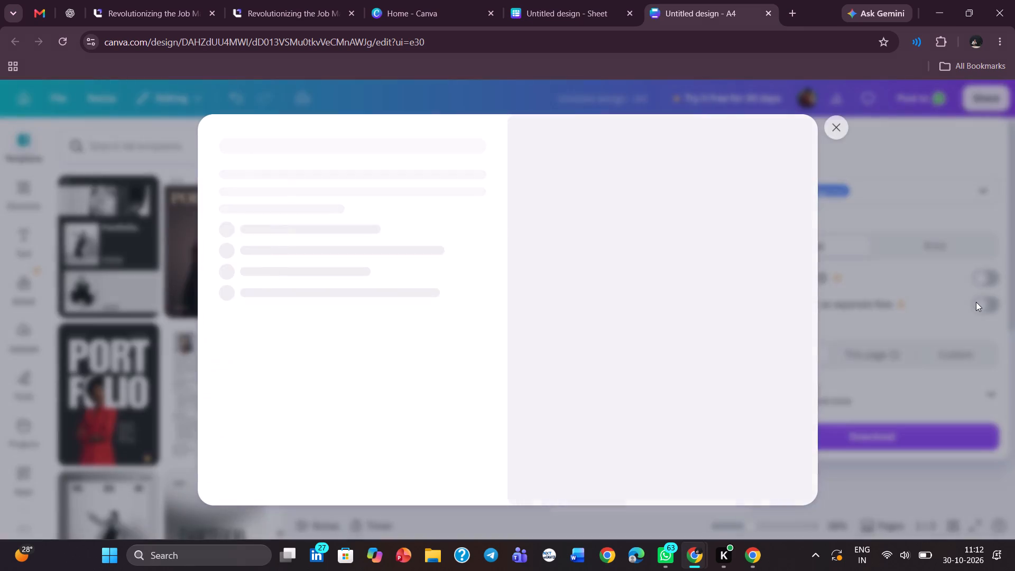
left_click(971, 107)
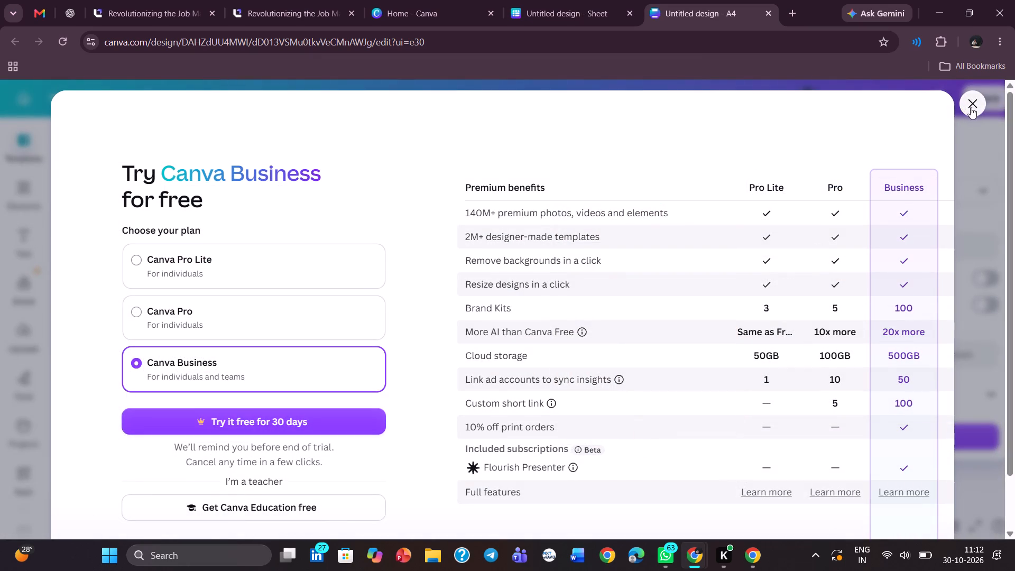
Download all pages of the design as a PDF with the Digital preset and Flatten PDF turned on.
left_click(980, 94)
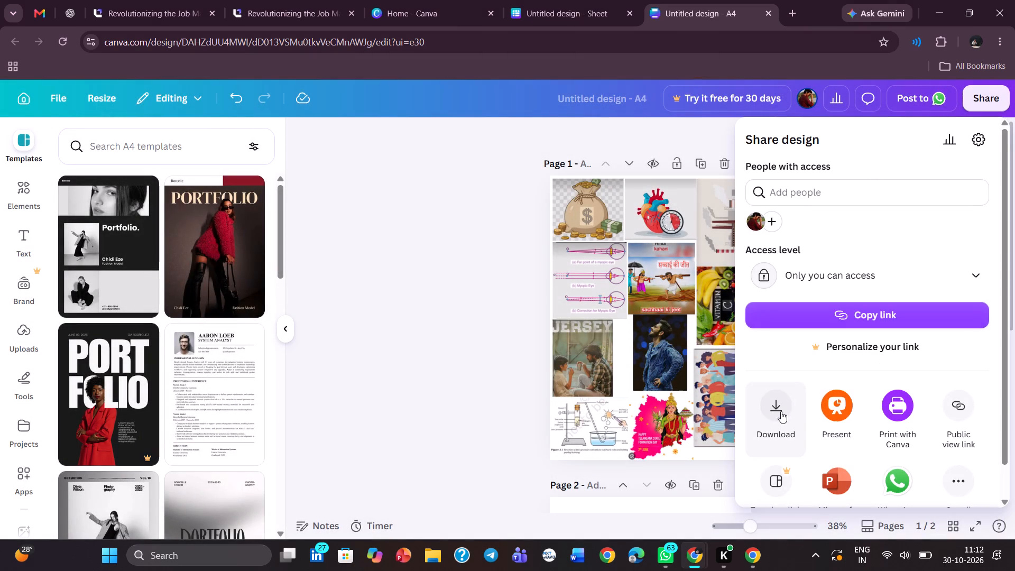
left_click(781, 411)
scroll(862, 408, "down", 1)
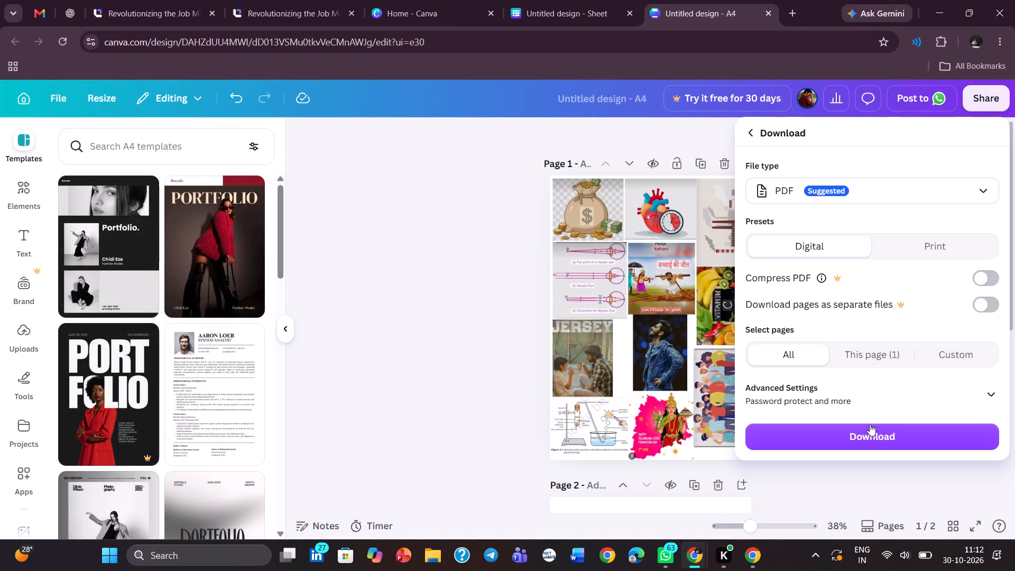
left_click(919, 389)
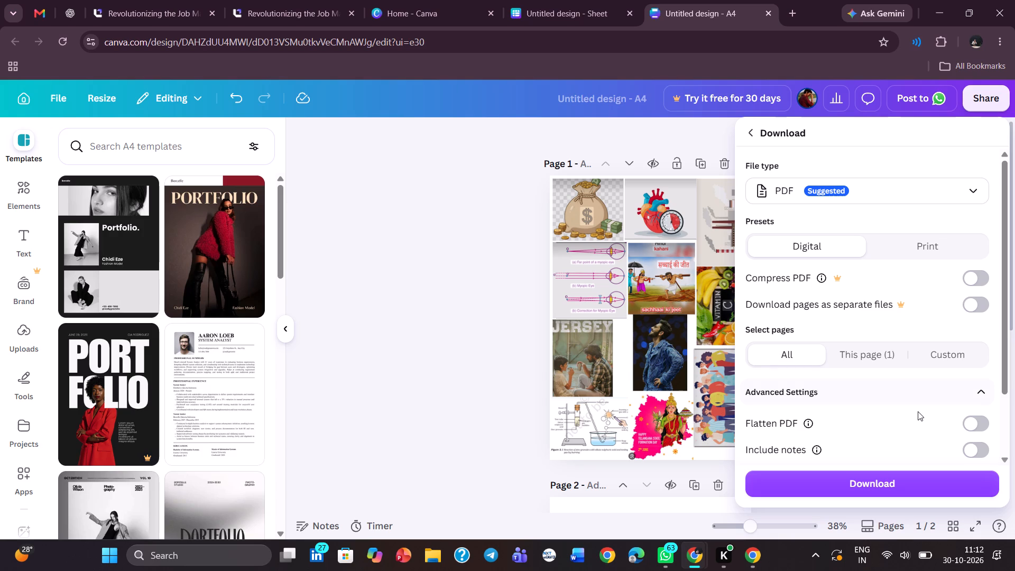
left_click(979, 422)
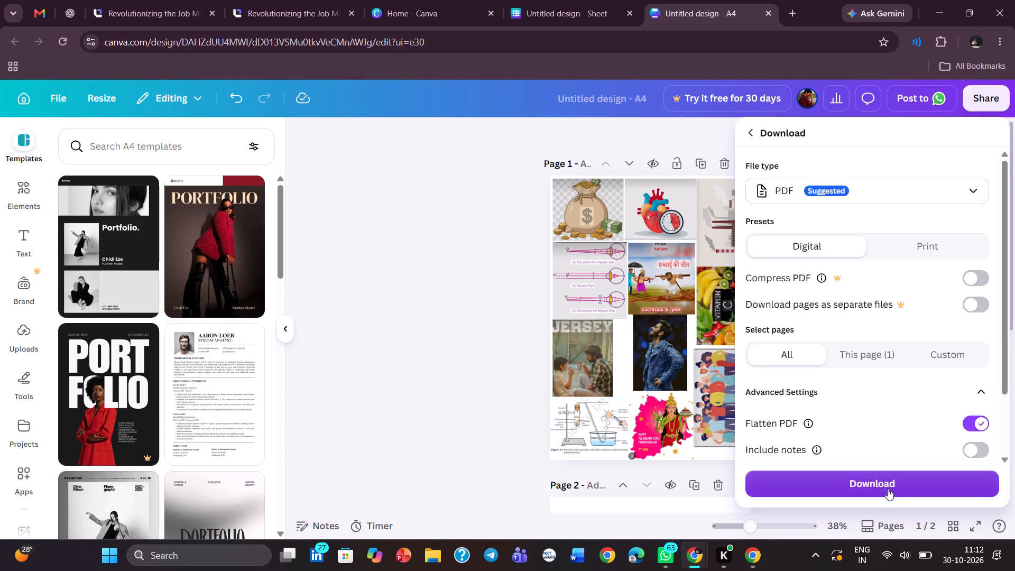
left_click(888, 489)
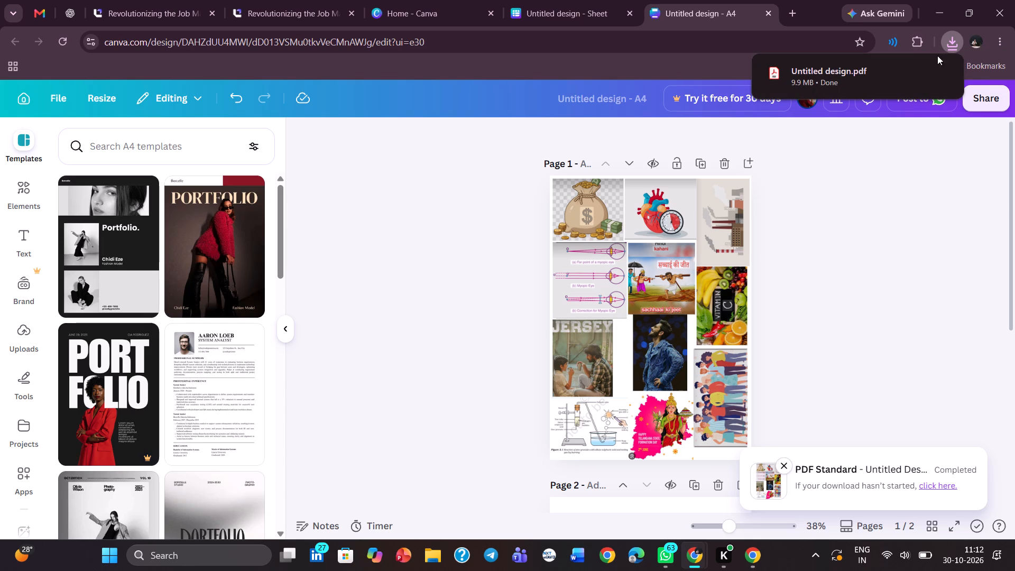
Open the downloaded Untitled design.pdf and examine how the collage pictures are laid out across its pages, dismissing the annotations tip.
left_click(836, 78)
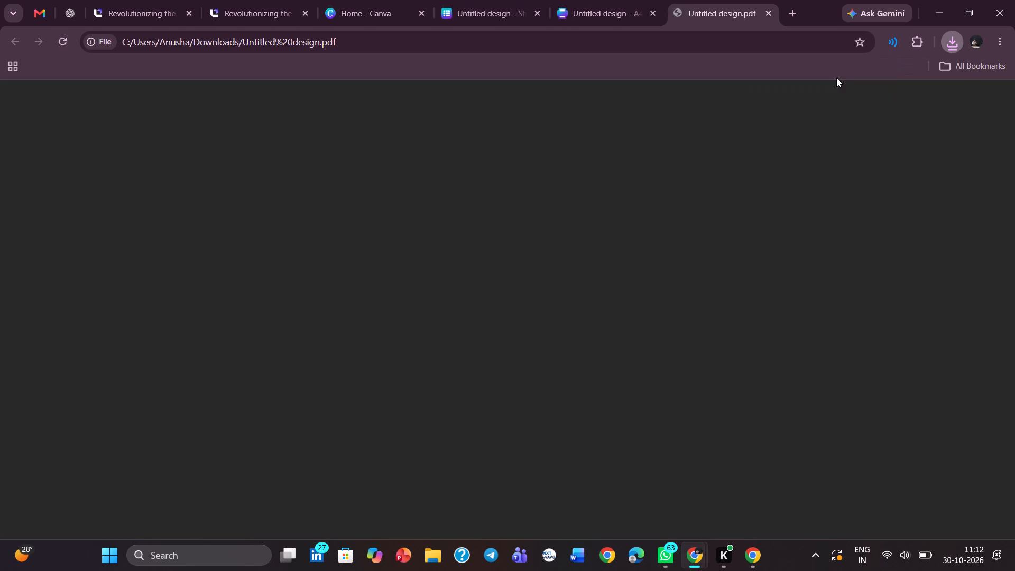
scroll(695, 335, "down", 2)
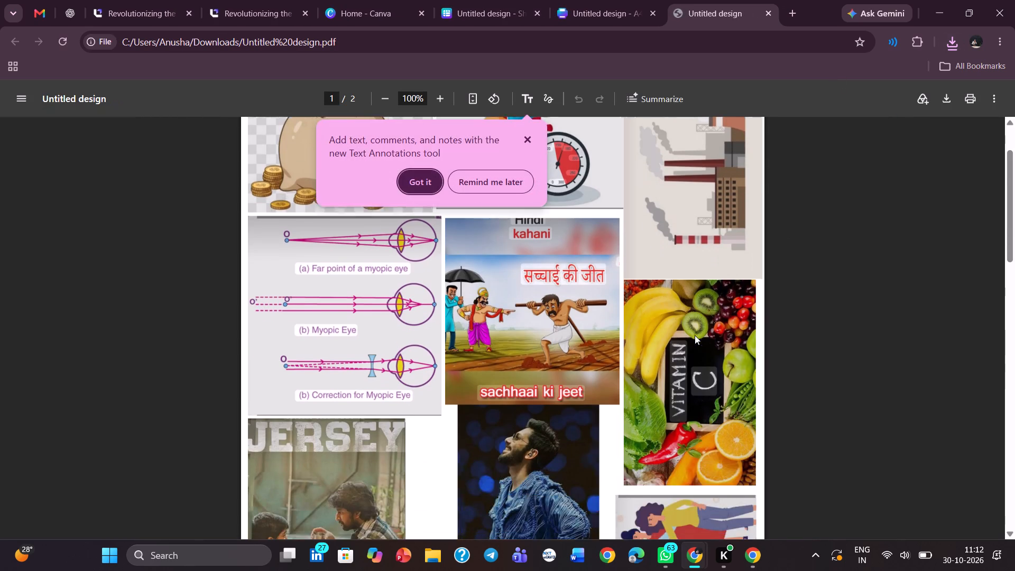
scroll(695, 335, "down", 3)
scroll(695, 335, "up", 1)
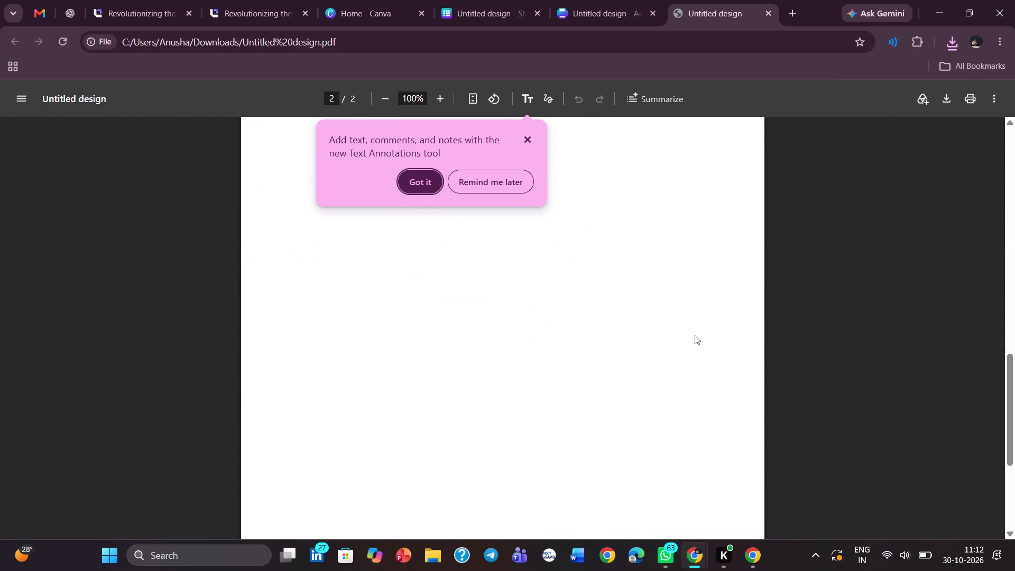
scroll(695, 335, "up", 2)
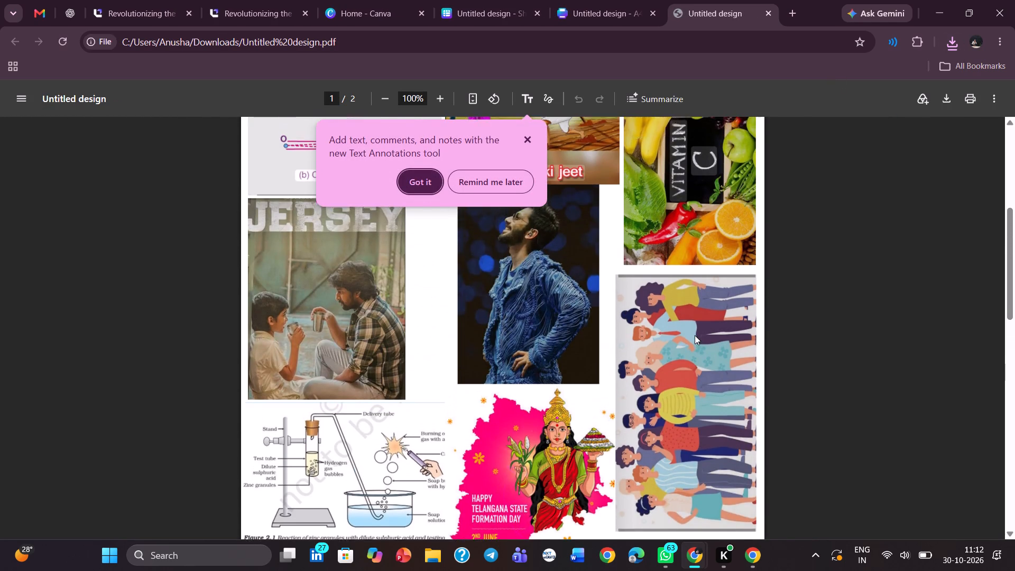
scroll(695, 335, "up", 3)
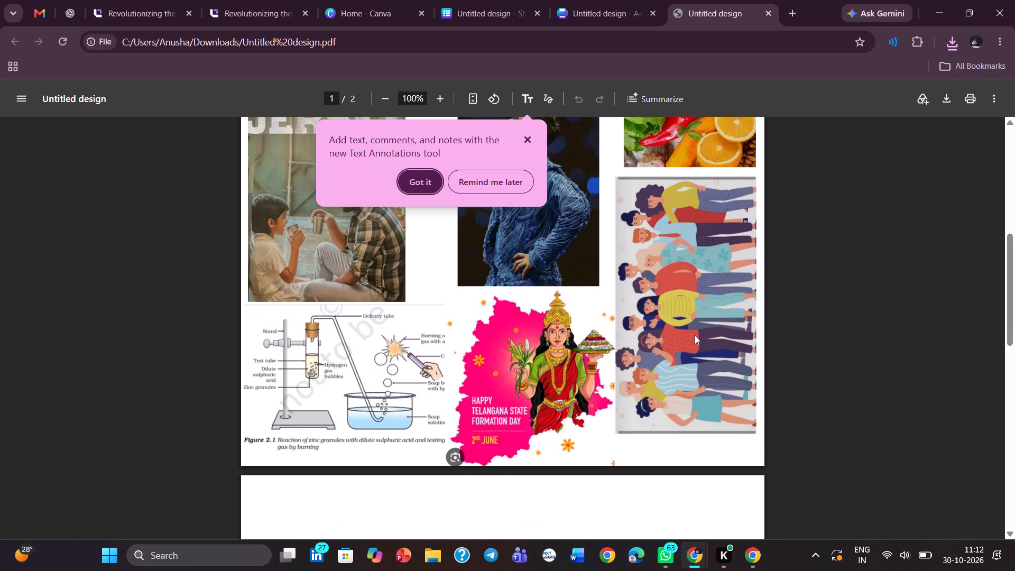
scroll(695, 335, "up", 2)
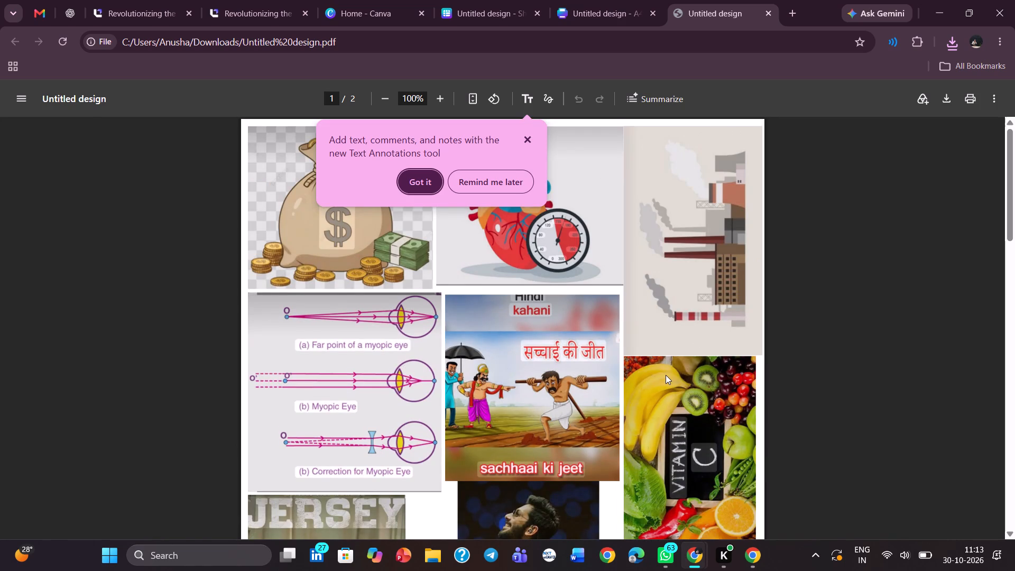
scroll(666, 375, "down", 1)
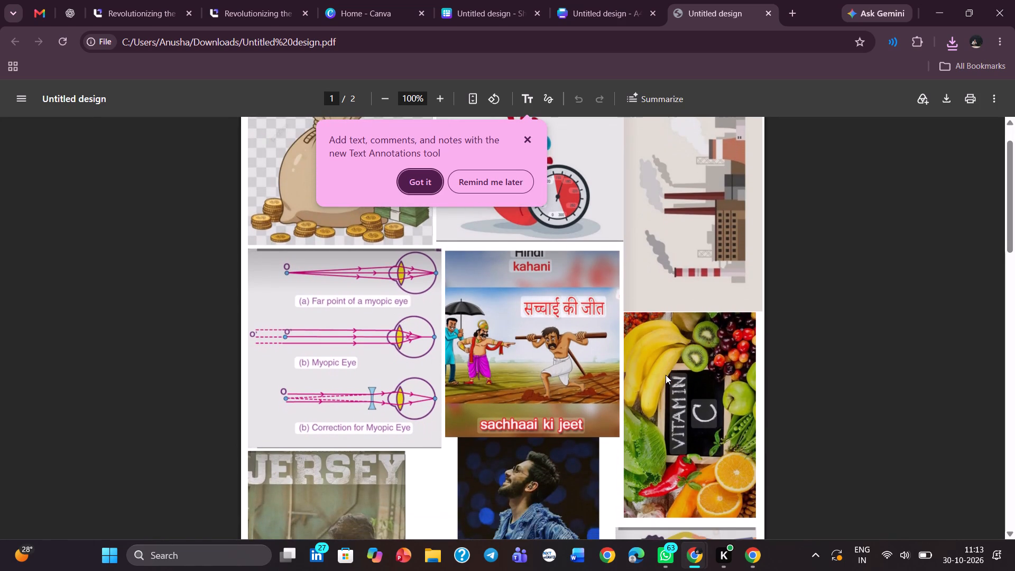
scroll(666, 375, "down", 3)
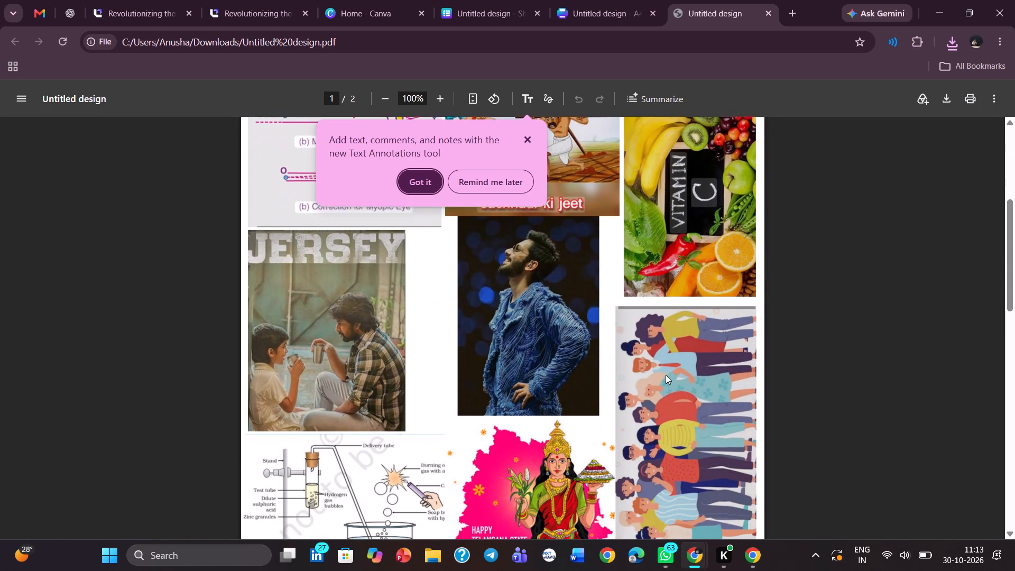
scroll(666, 375, "down", 4)
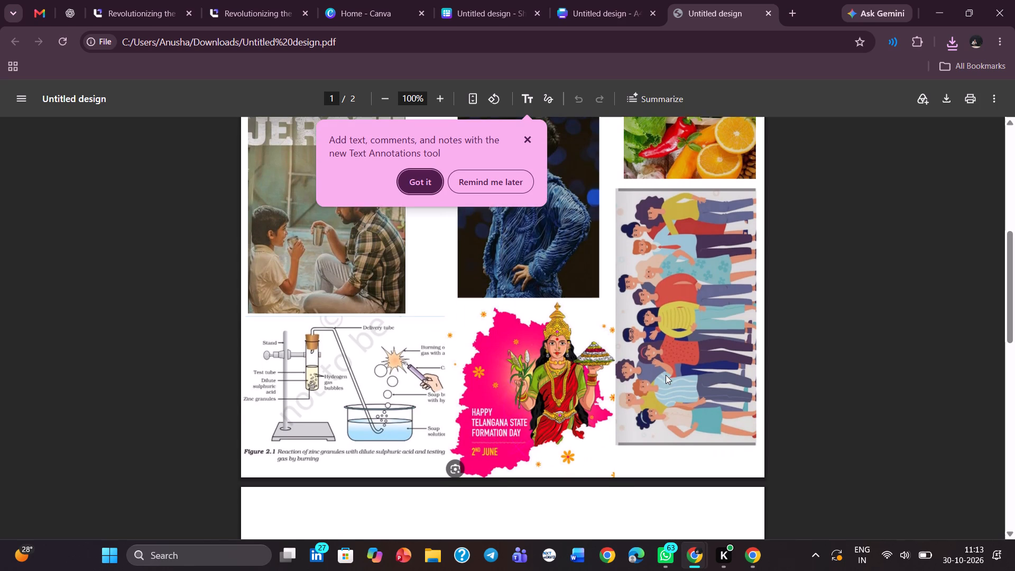
scroll(666, 375, "down", 1)
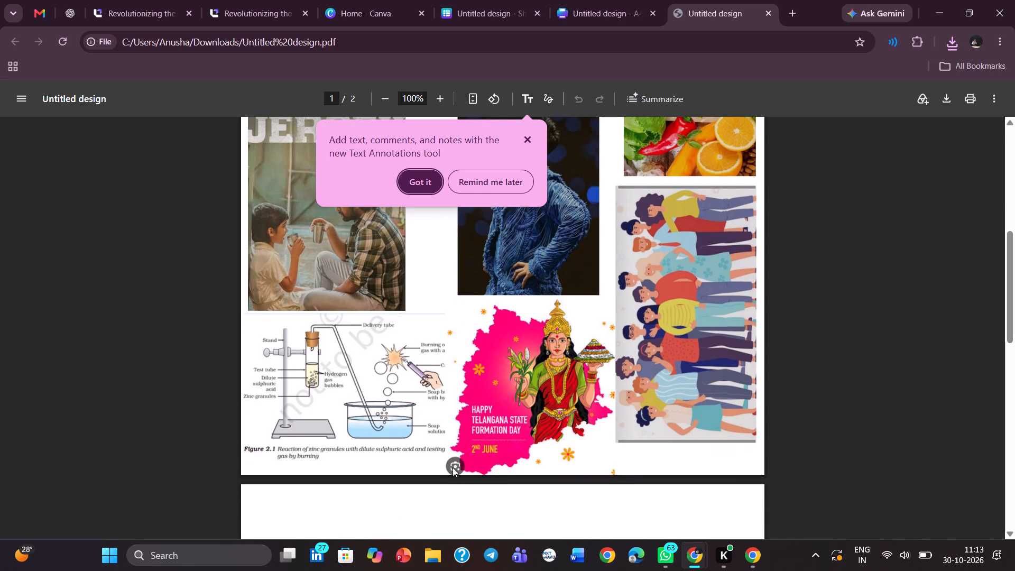
scroll(536, 398, "up", 3)
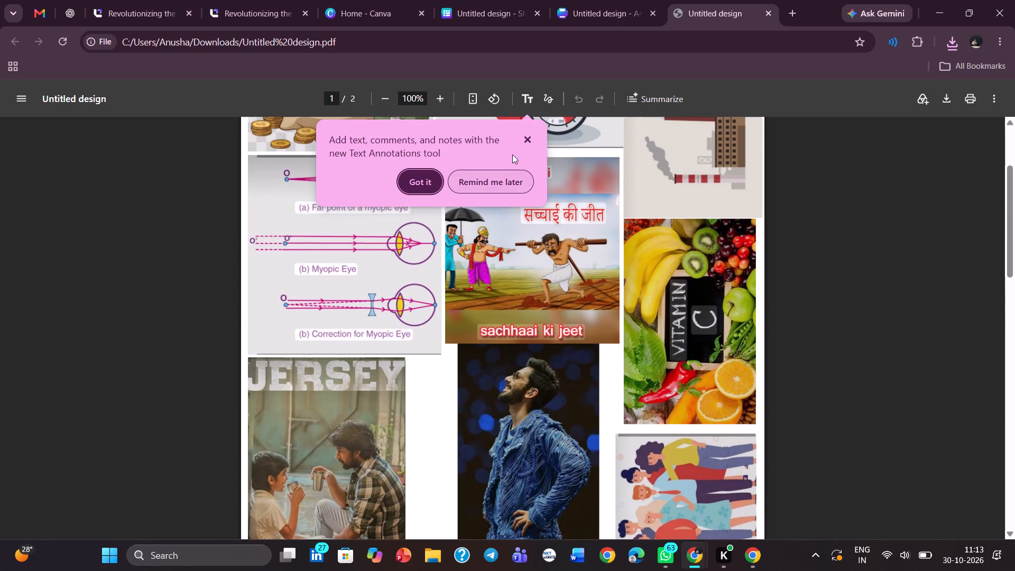
left_click(530, 135)
scroll(530, 135, "up", 2)
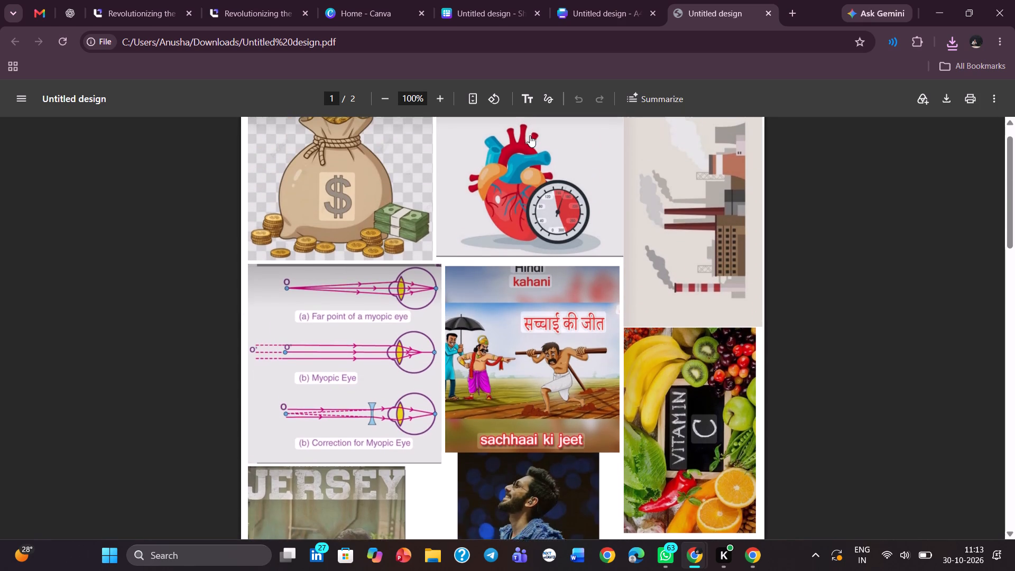
scroll(530, 135, "up", 1)
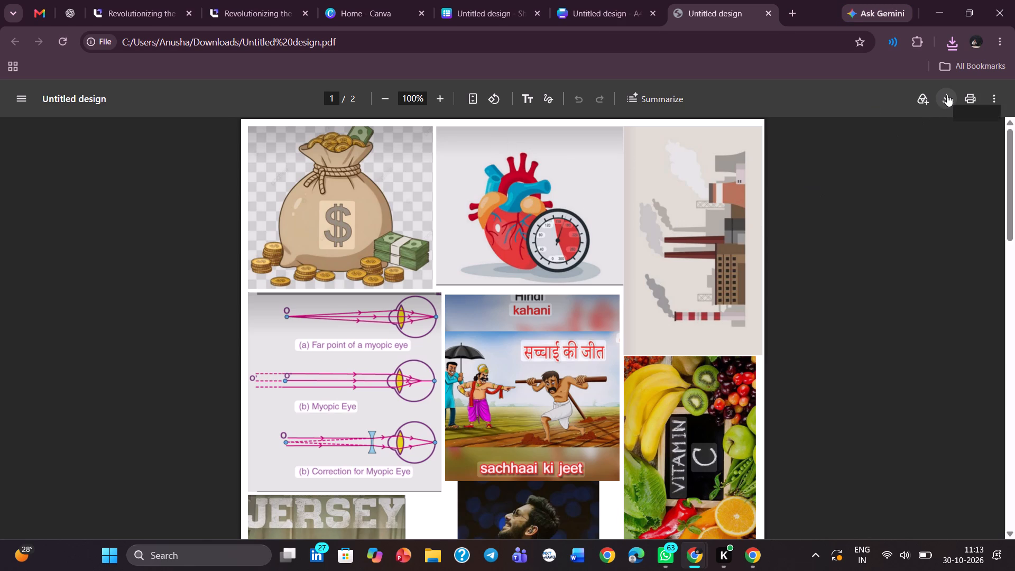
Show the downloaded Untitled design.pdf in its Downloads folder in File Explorer and copy the file.
left_click(961, 34)
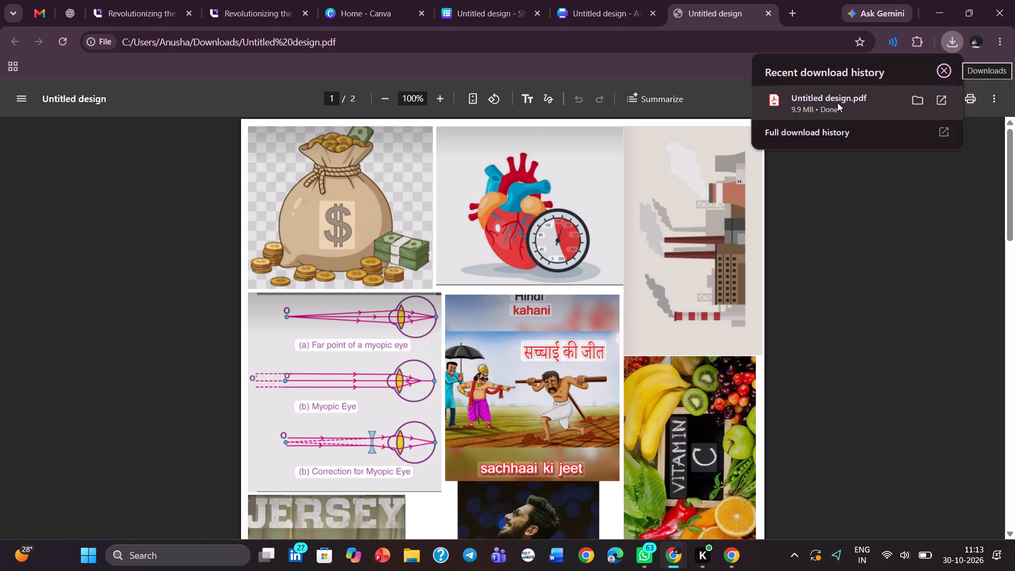
right_click(851, 103)
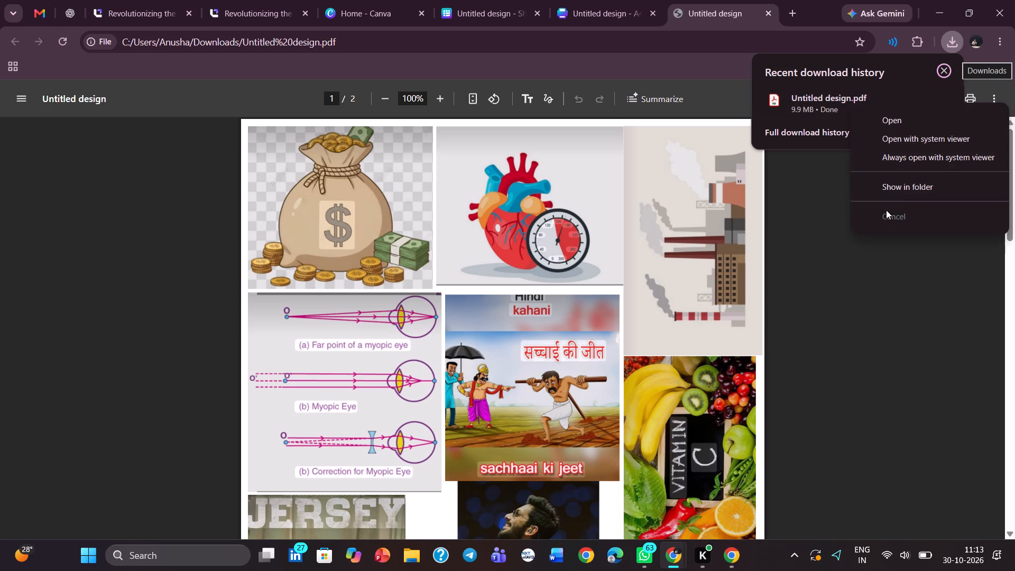
left_click(874, 260)
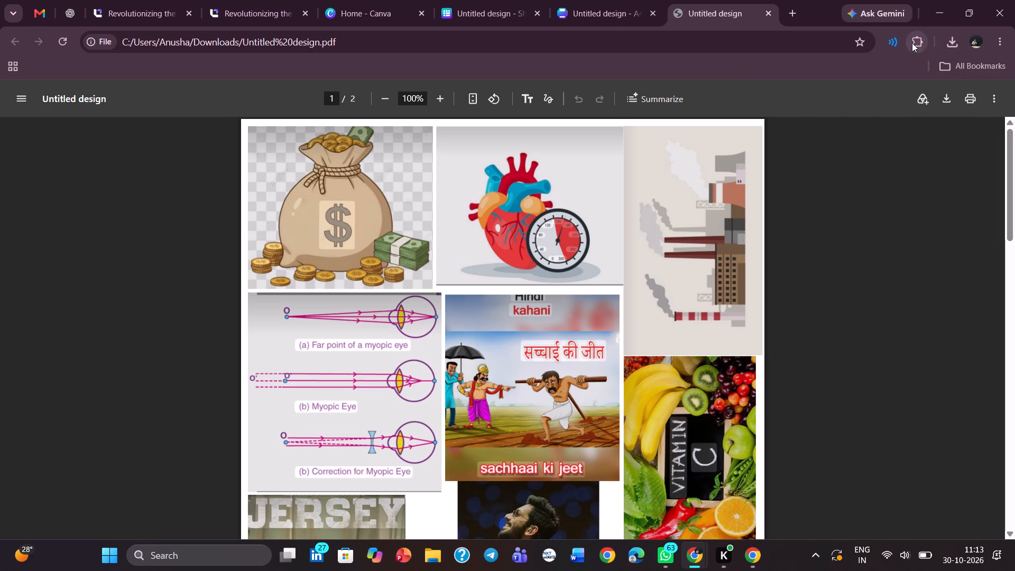
left_click(948, 43)
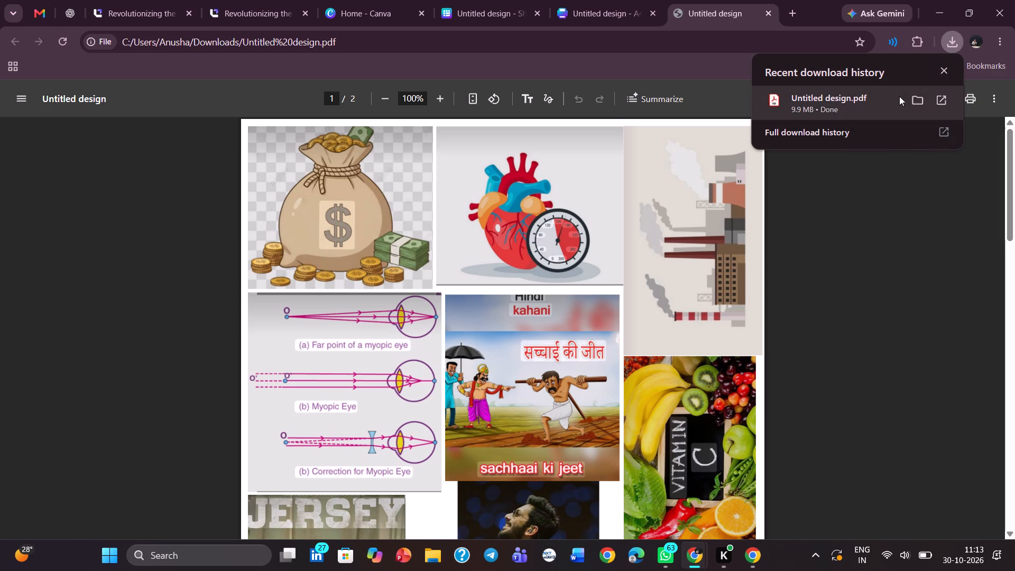
left_click(921, 98)
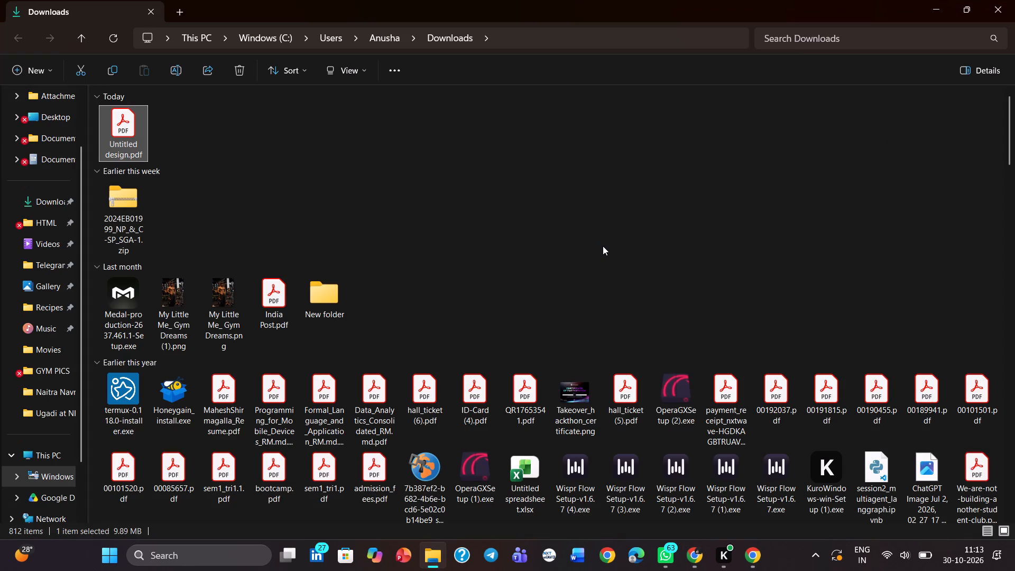
right_click(132, 126)
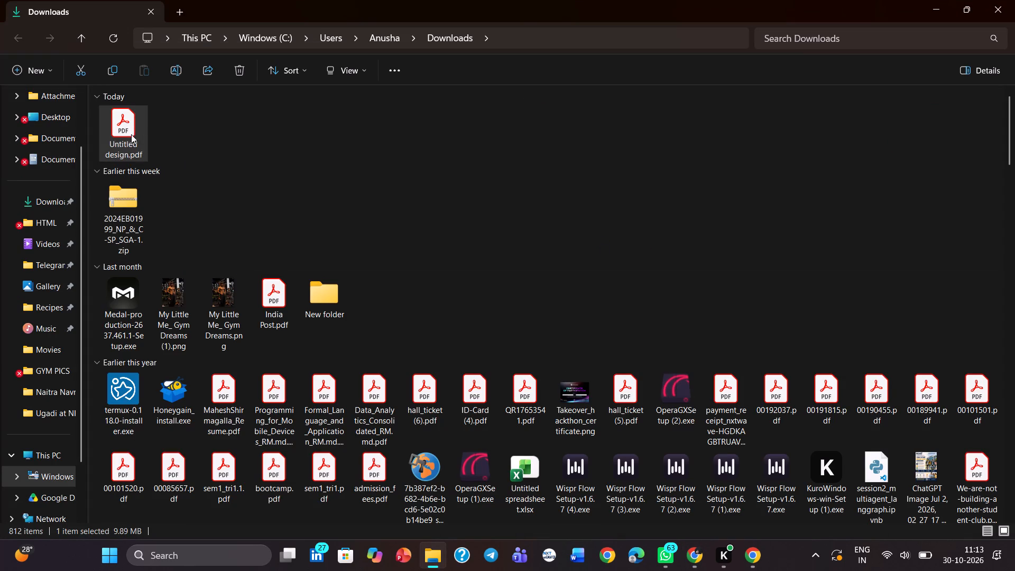
left_click(183, 59)
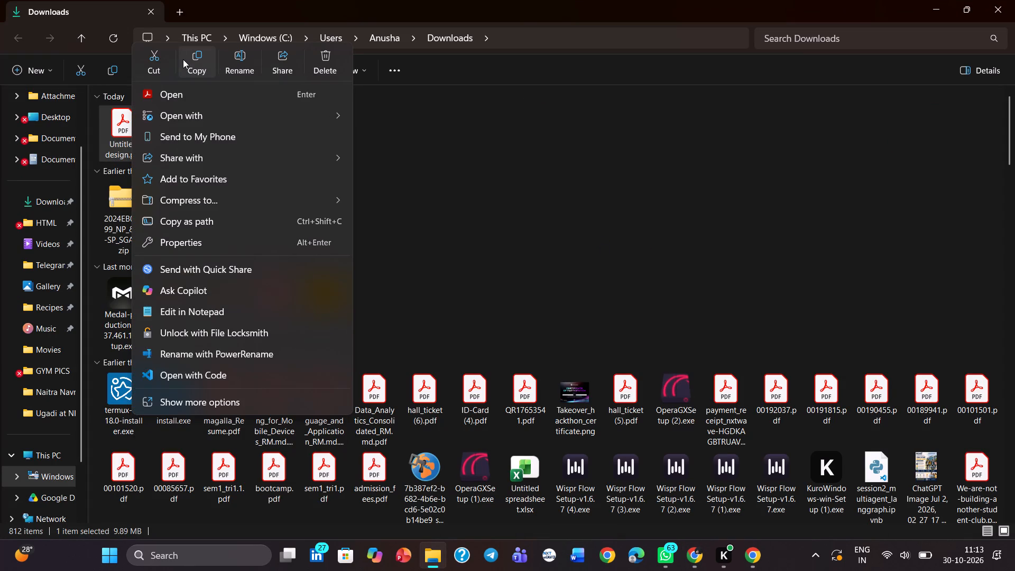
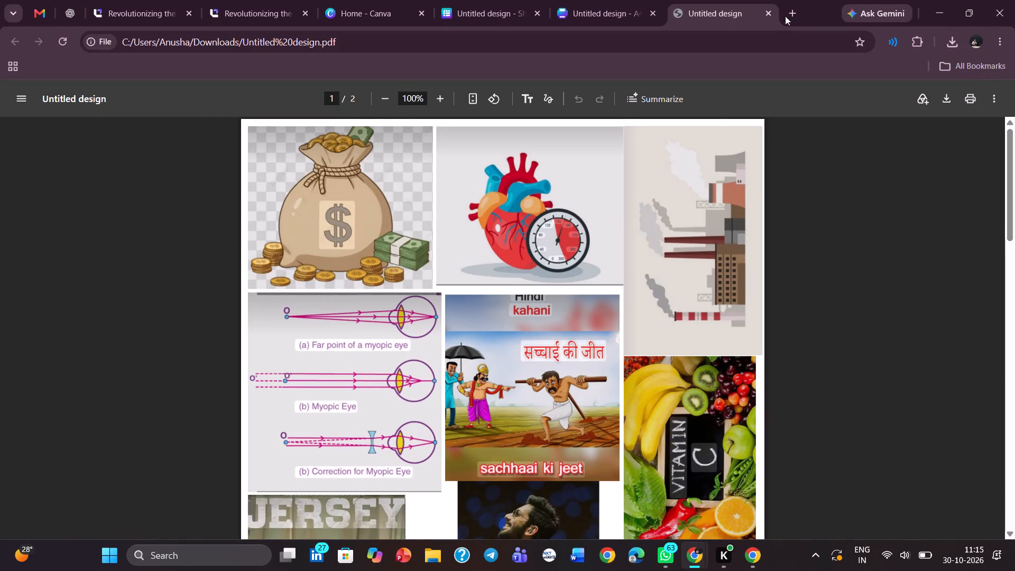
Close the opened Untitled design PDF and dismiss the PDF Standard download notice in the A4 design.
left_click(765, 13)
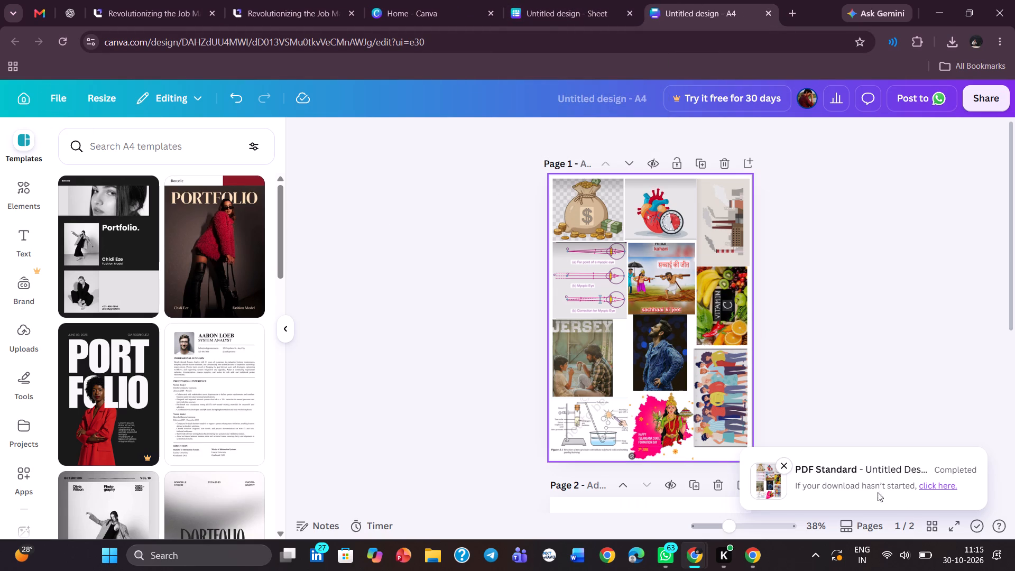
left_click(783, 466)
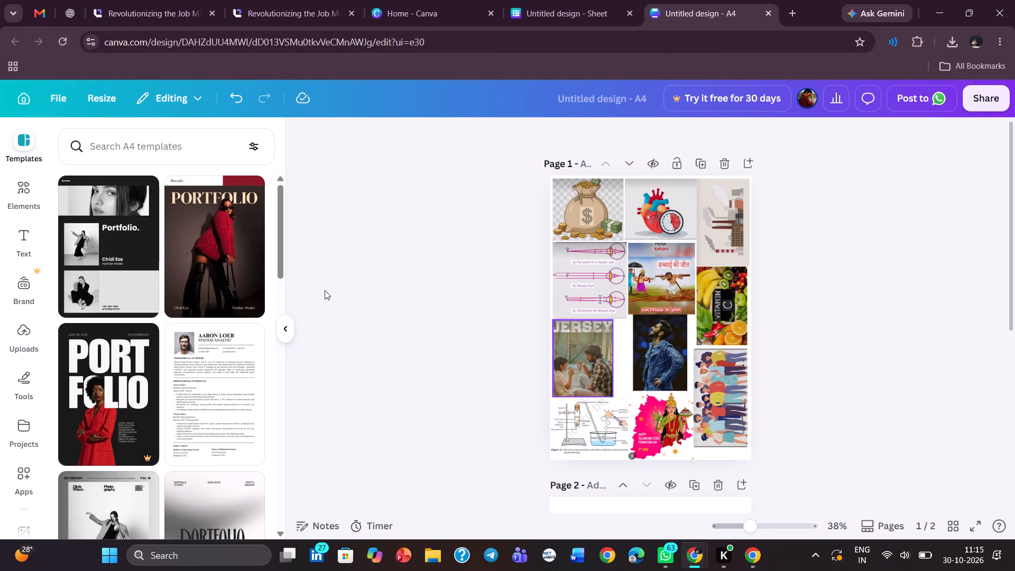
Leave the A4 collage design and return to the Canva home page.
left_click(61, 89)
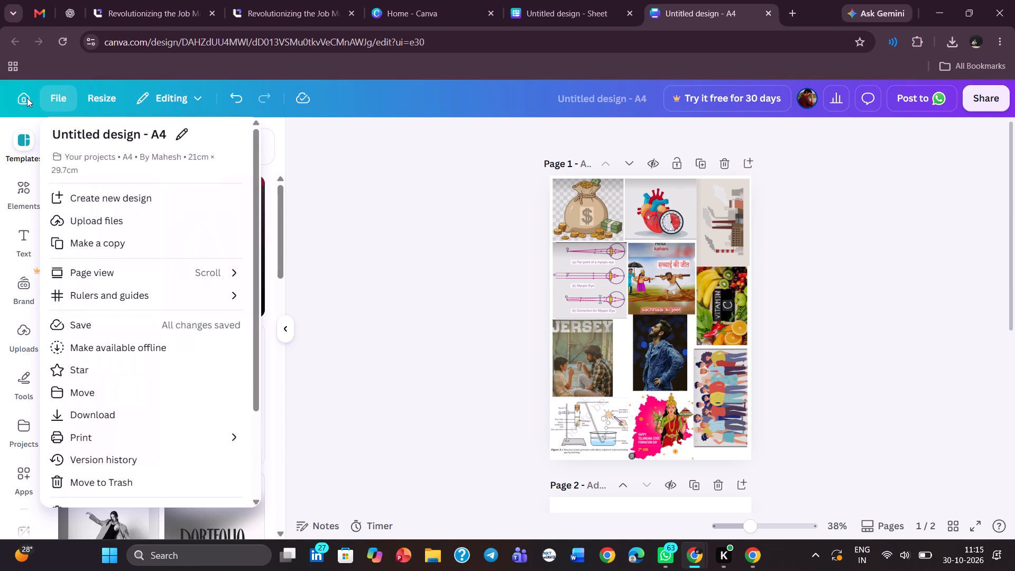
left_click(27, 98)
left_click(27, 98)
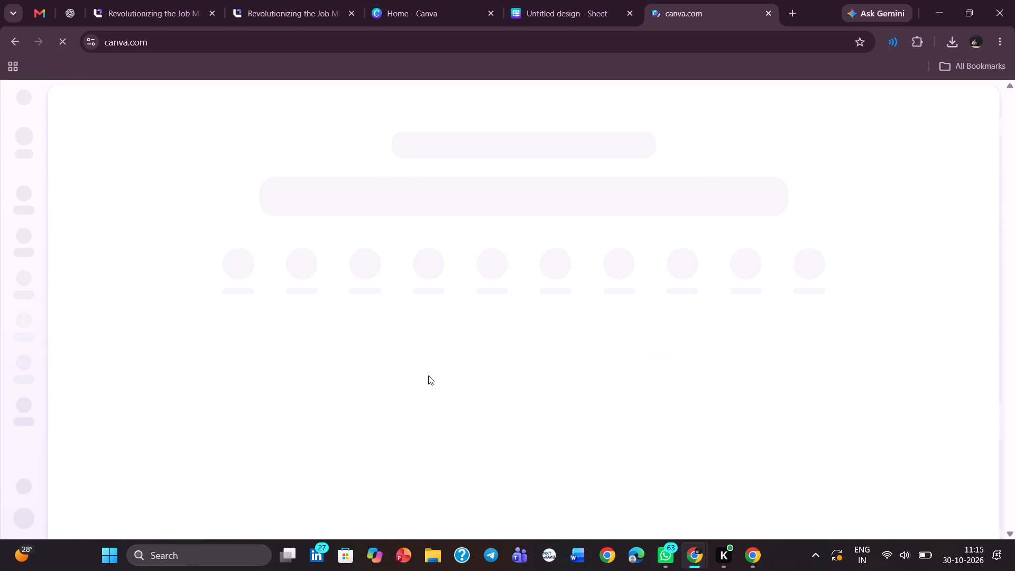
Close the browser tabs for the Untitled design sheet and the duplicate Canva home page.
left_click(631, 14)
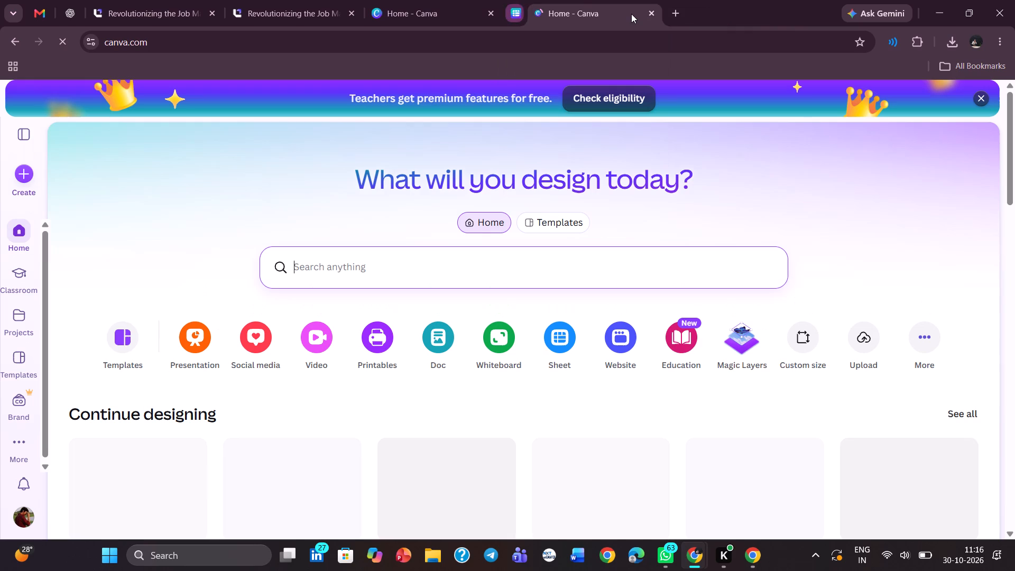
left_click(631, 14)
left_click(544, 11)
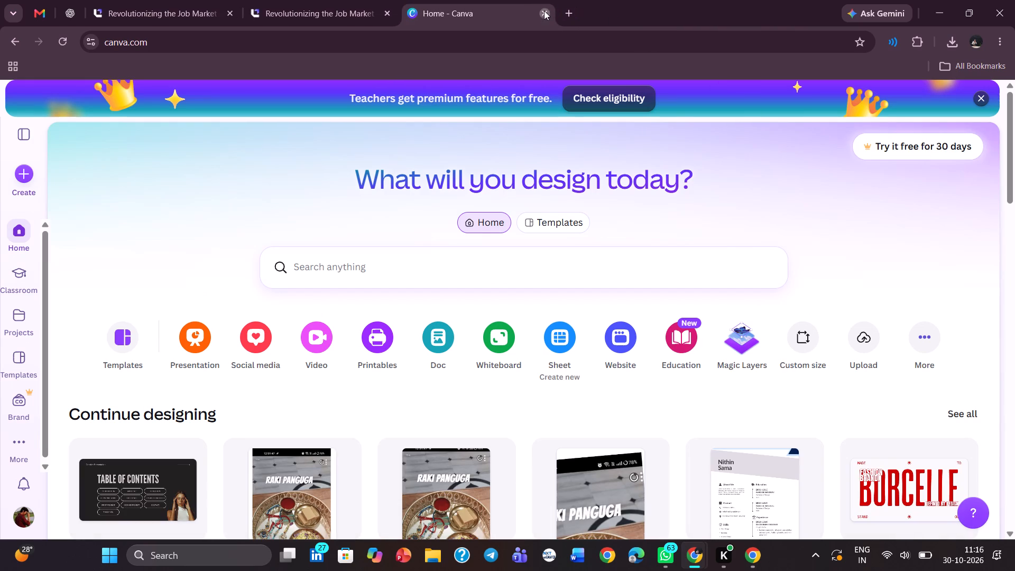